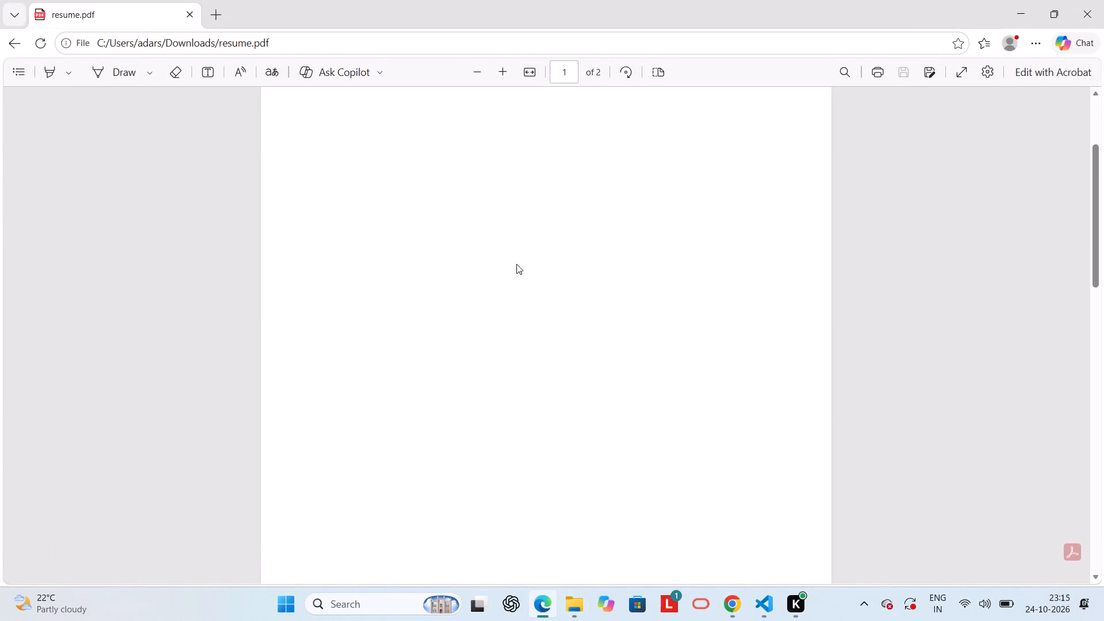
# Switch to File Explorer and open the resume PDF from the Downloads folder.
pyautogui.scroll(3, 581, 285)
pyautogui.doubleClick(737, 599)
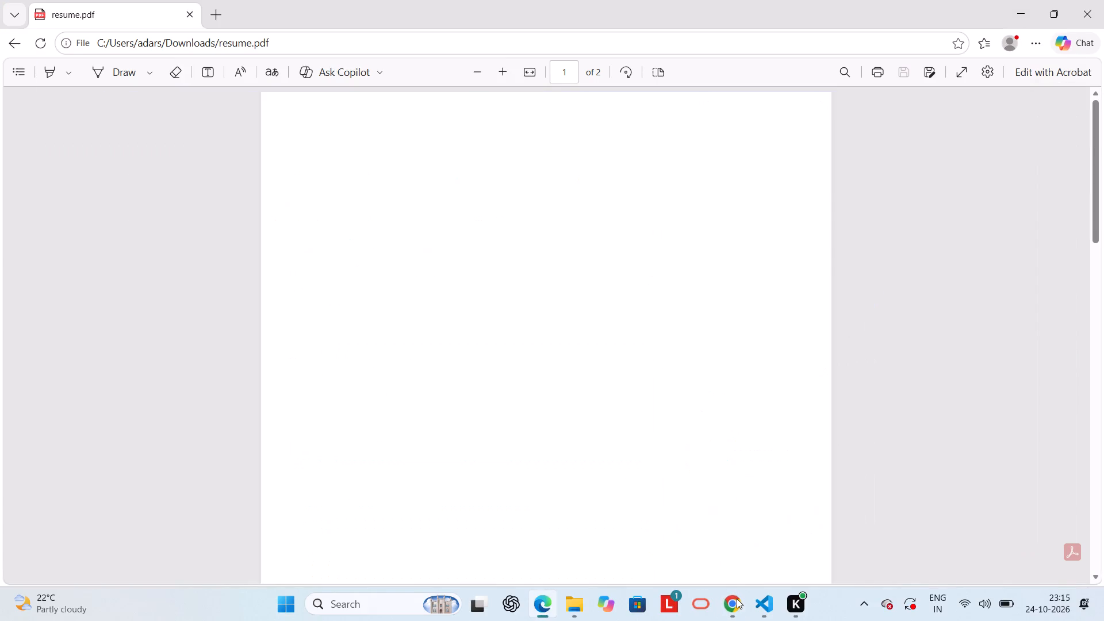
pyautogui.doubleClick(569, 605)
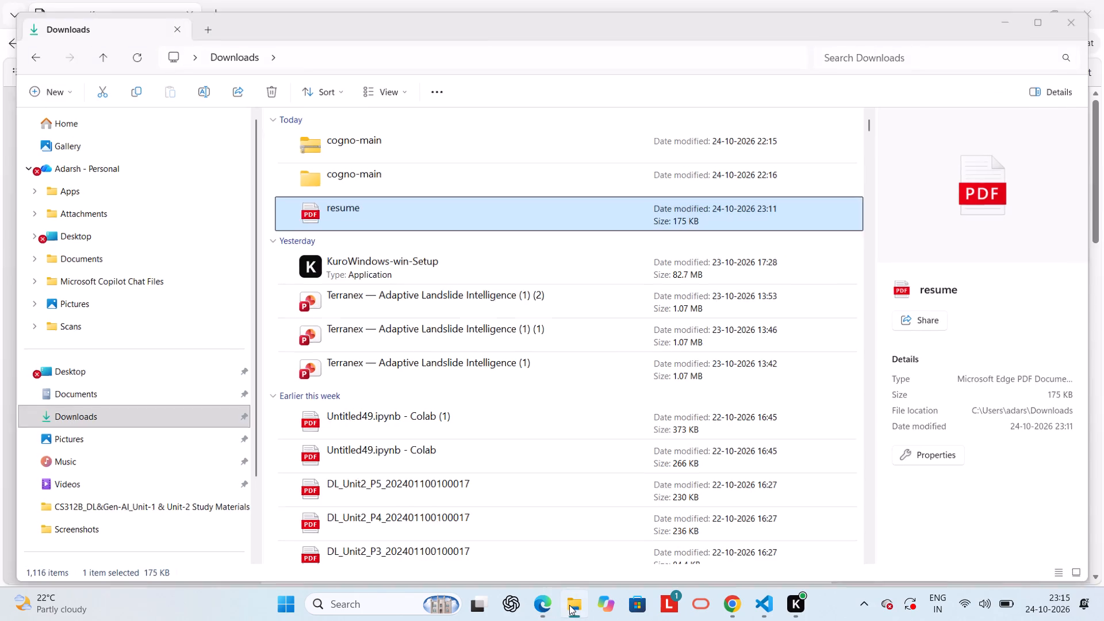
pyautogui.click(569, 605)
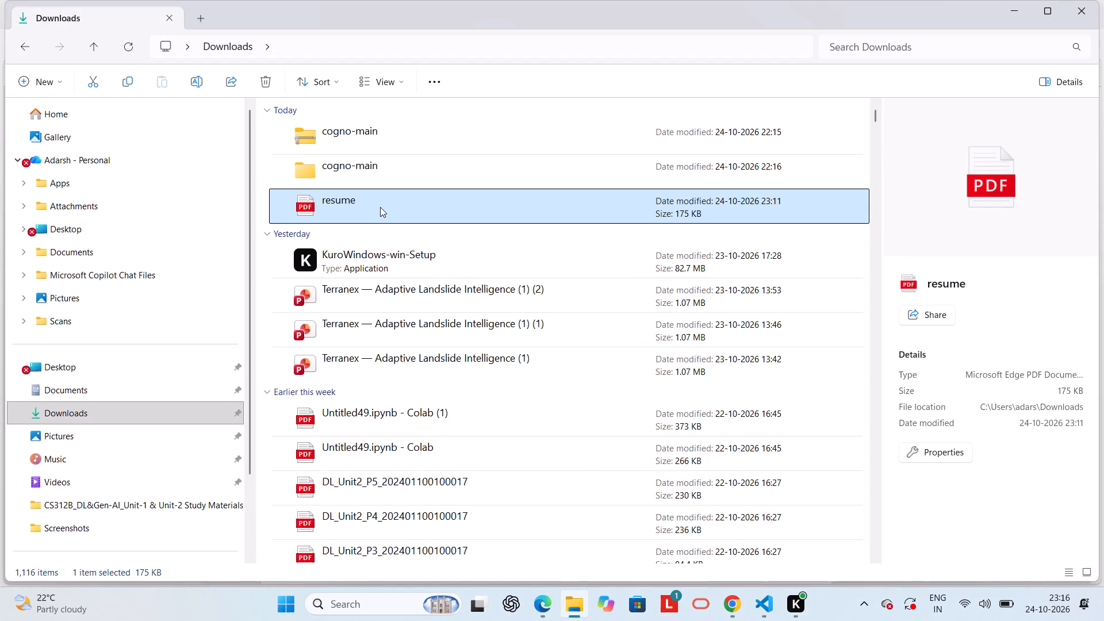
pyautogui.doubleClick(380, 207)
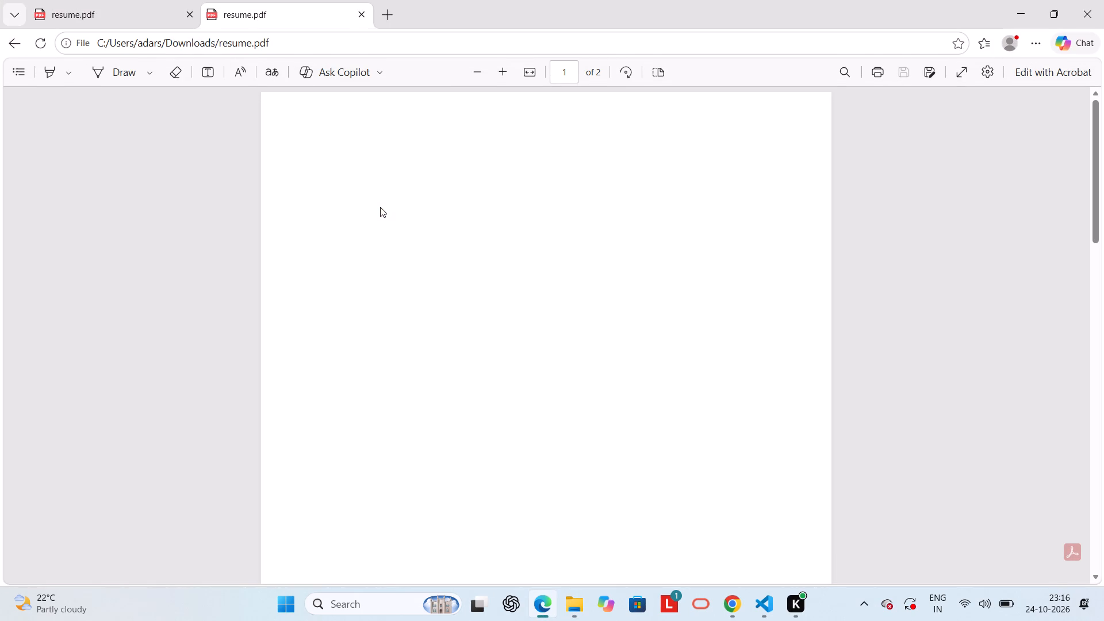
# Check both open copies of resume.pdf and look through the second copy's pages from the achievements up to the header links.
pyautogui.click(78, 24)
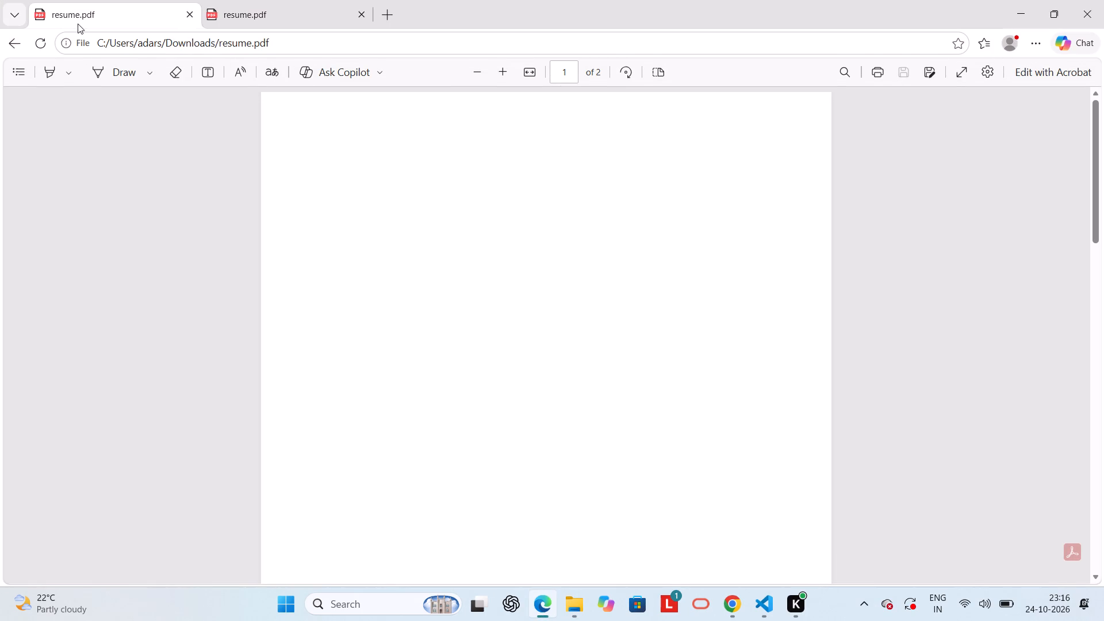
pyautogui.click(89, 18)
pyautogui.click(250, 13)
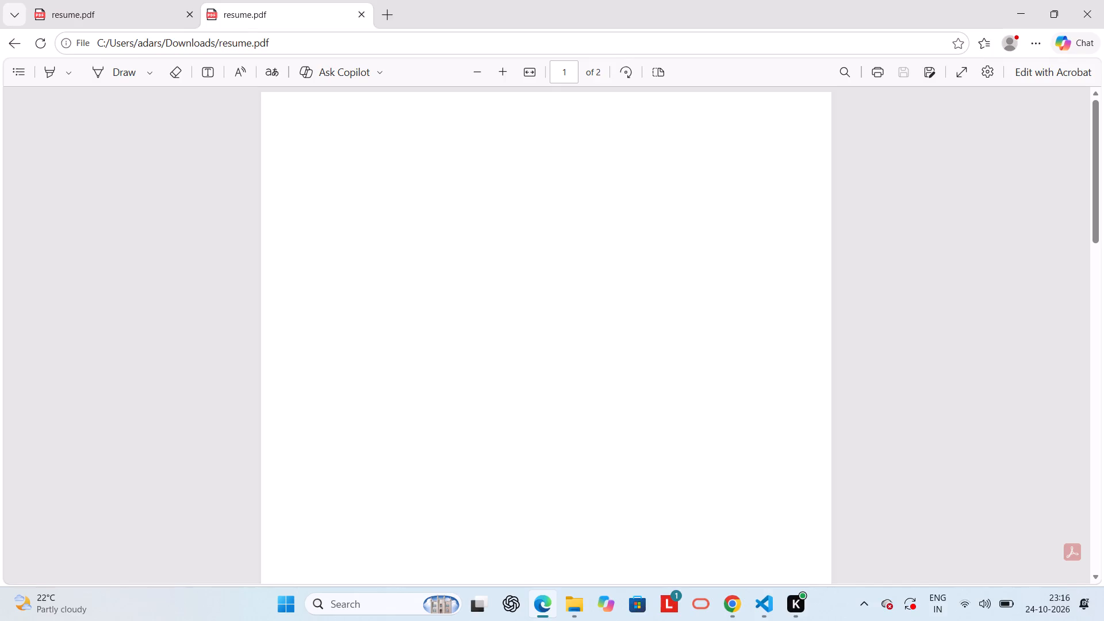
pyautogui.scroll(-8, 473, 190)
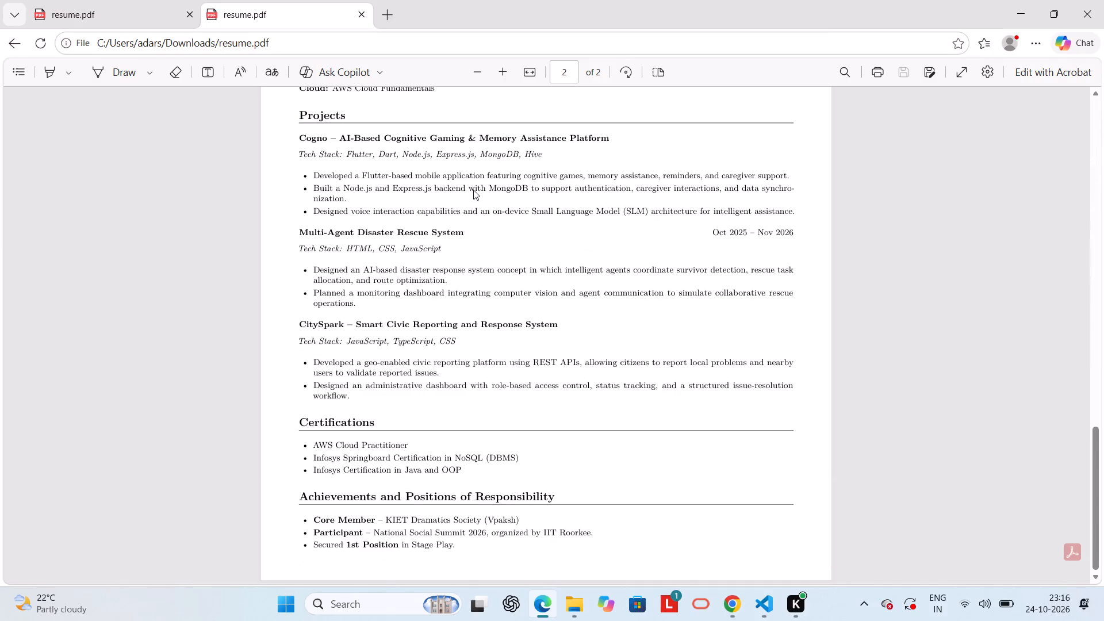
pyautogui.scroll(-4, 473, 190)
pyautogui.scroll(4, 473, 190)
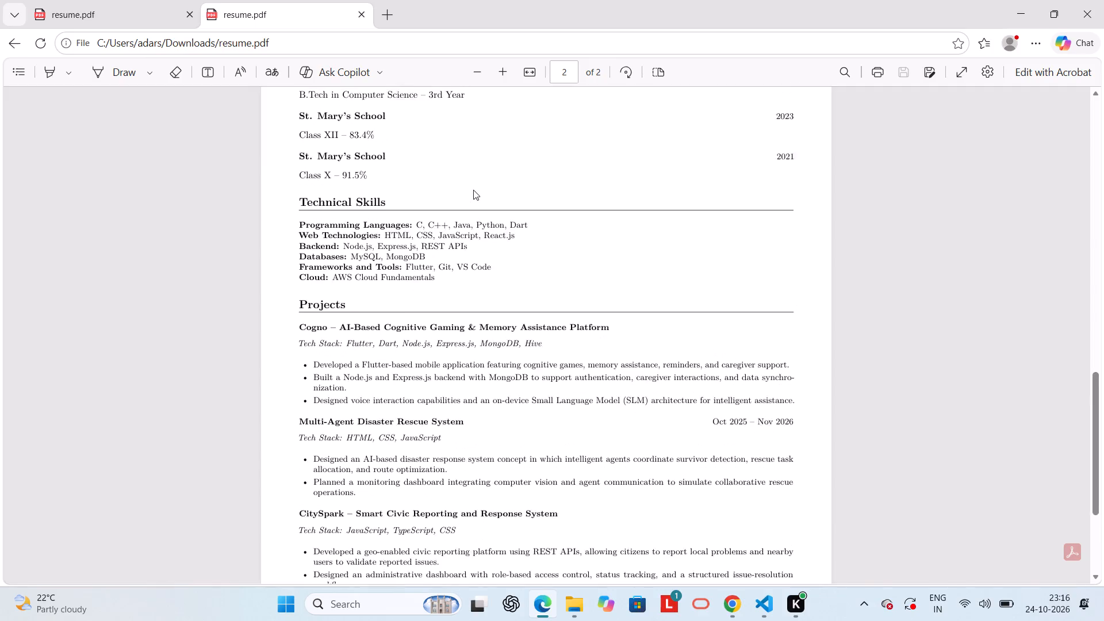
pyautogui.scroll(3, 473, 190)
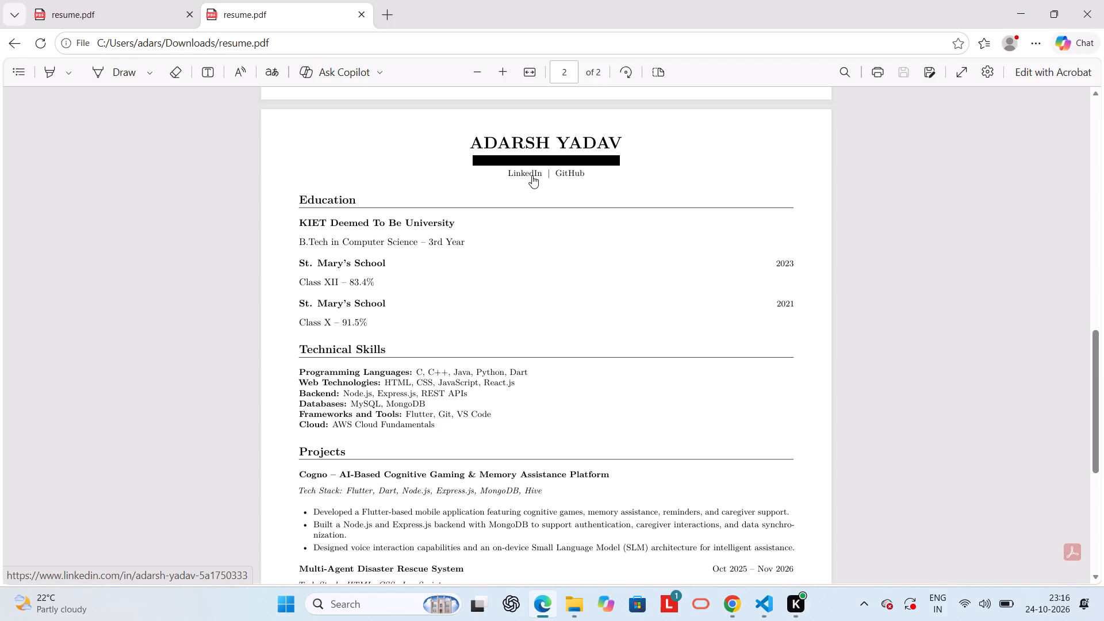
# Read the resume's Education, Technical Skills and Projects sections on page 2, and return to the top of page 1.
pyautogui.scroll(-1, 566, 304)
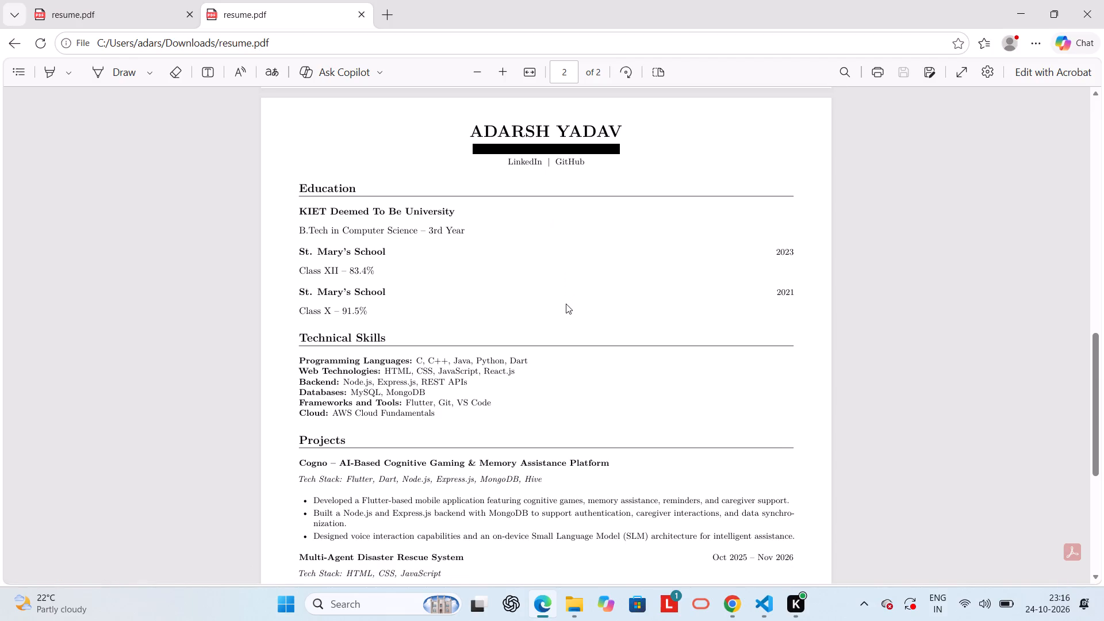
pyautogui.scroll(-2, 566, 304)
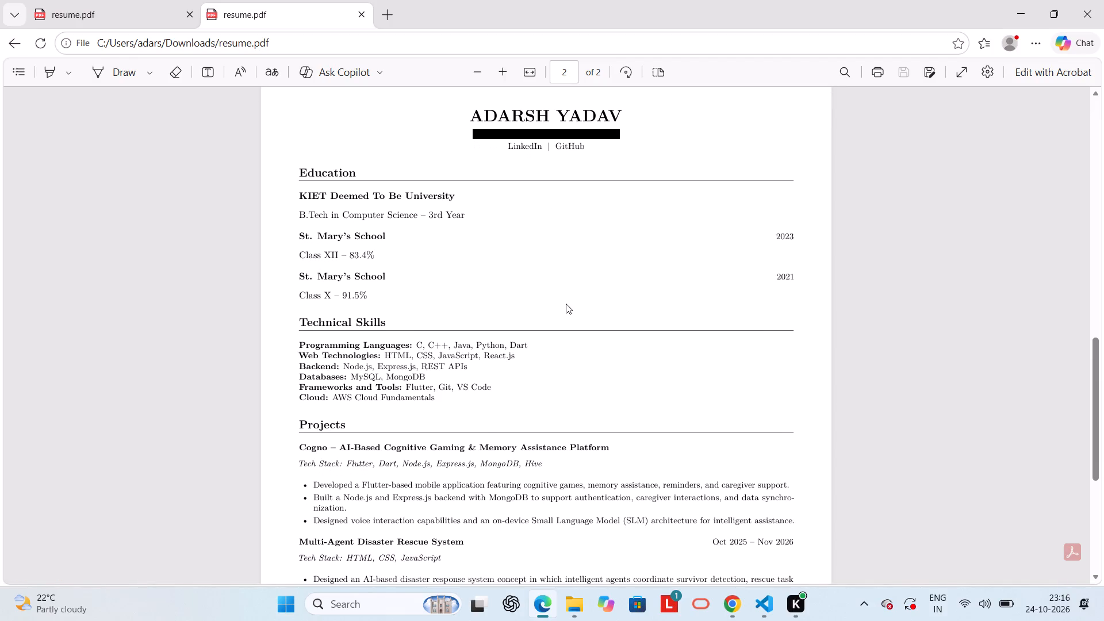
pyautogui.scroll(-2, 566, 304)
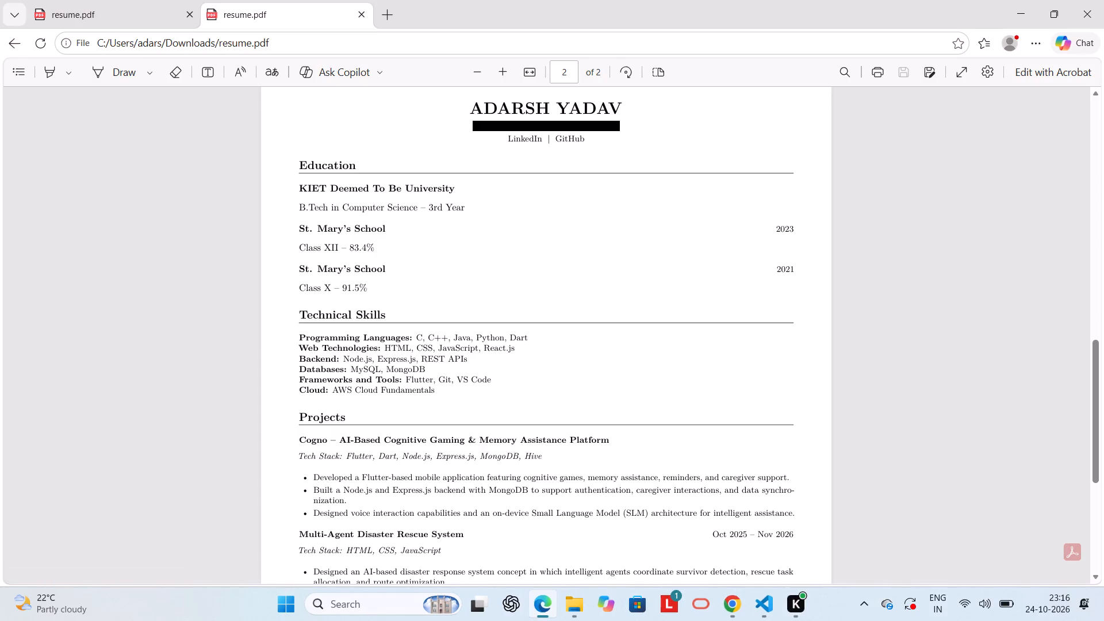
pyautogui.scroll(-1, 573, 519)
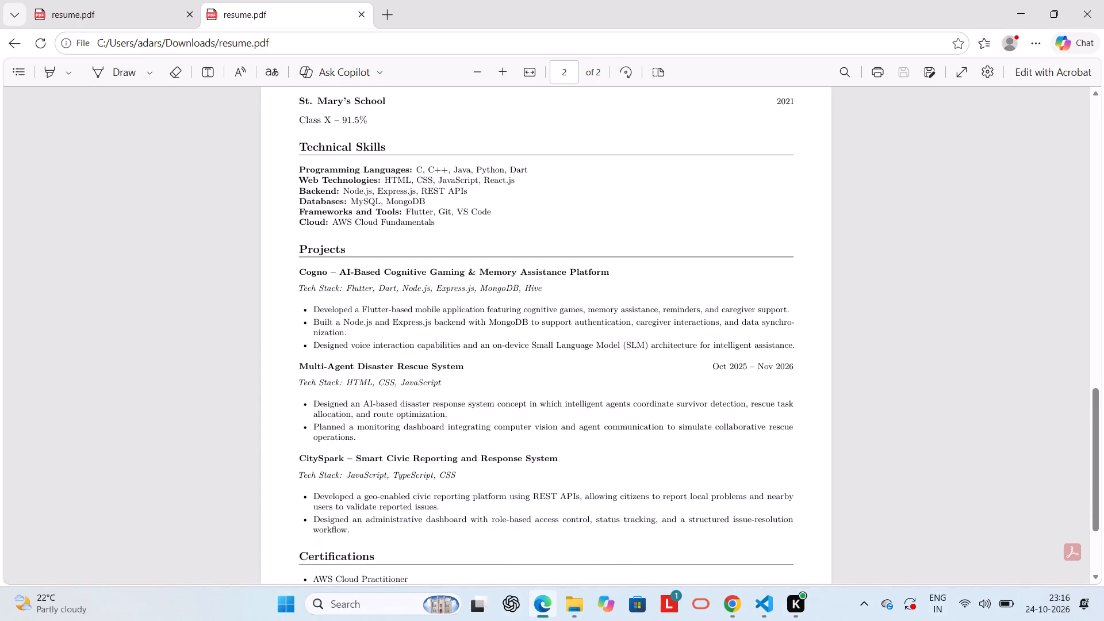
pyautogui.scroll(-1, 573, 519)
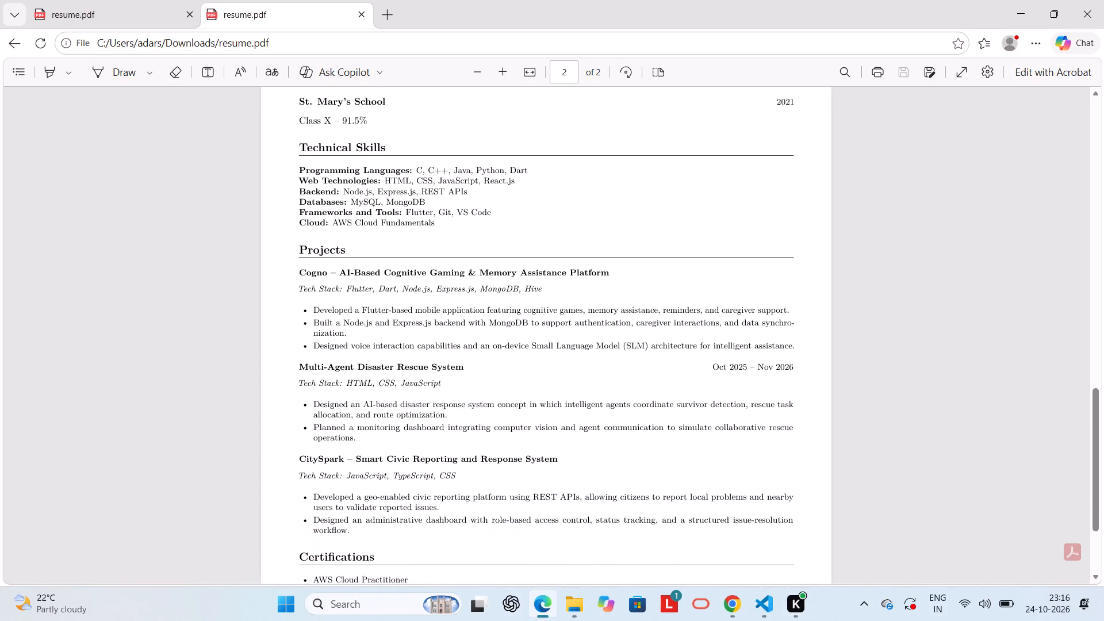
pyautogui.scroll(-3, 573, 519)
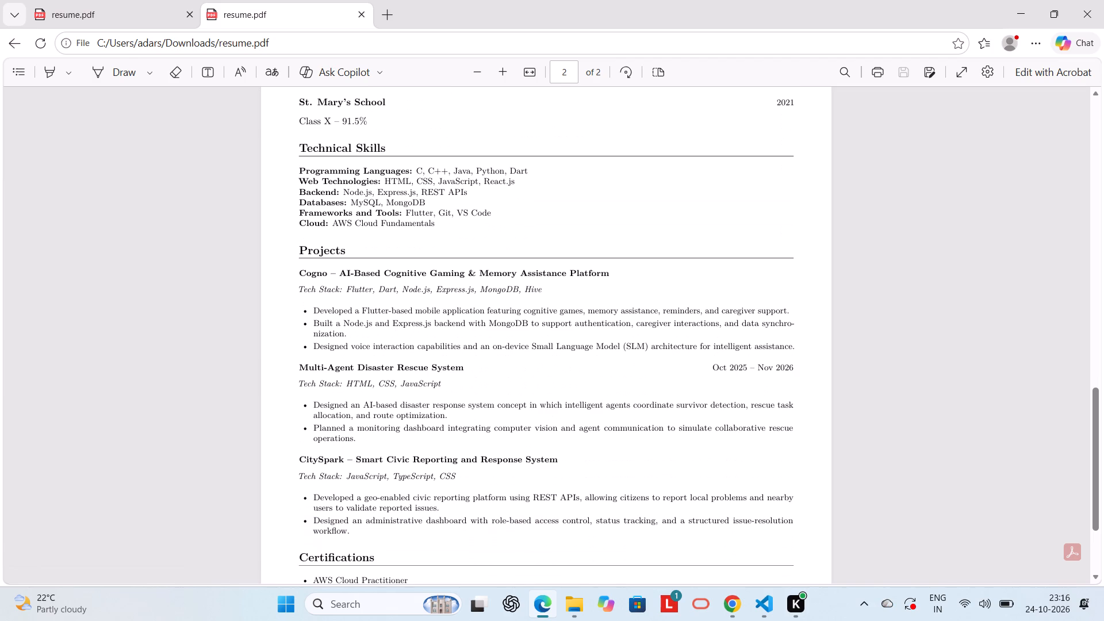
pyautogui.scroll(-1, 573, 519)
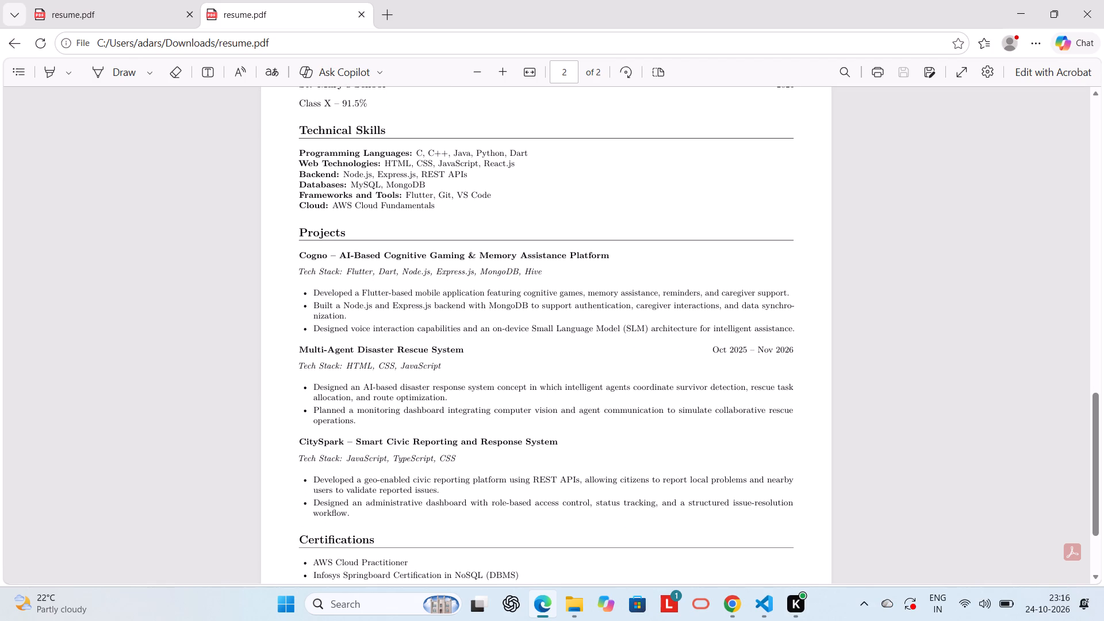
pyautogui.scroll(-3, 573, 519)
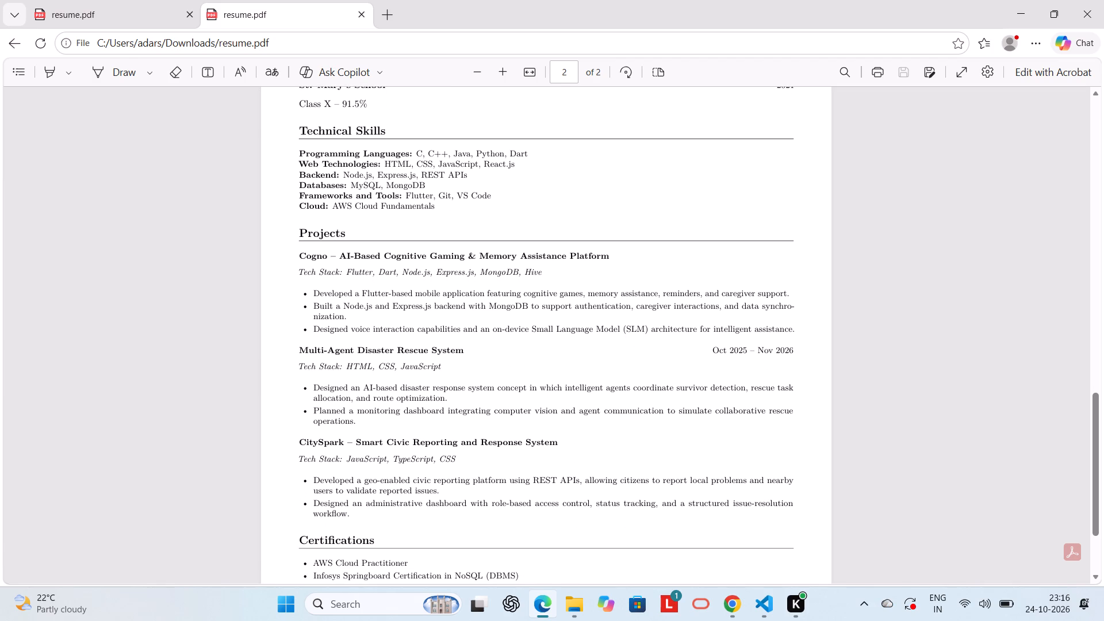
pyautogui.scroll(-3, 573, 519)
pyautogui.scroll(1, 548, 525)
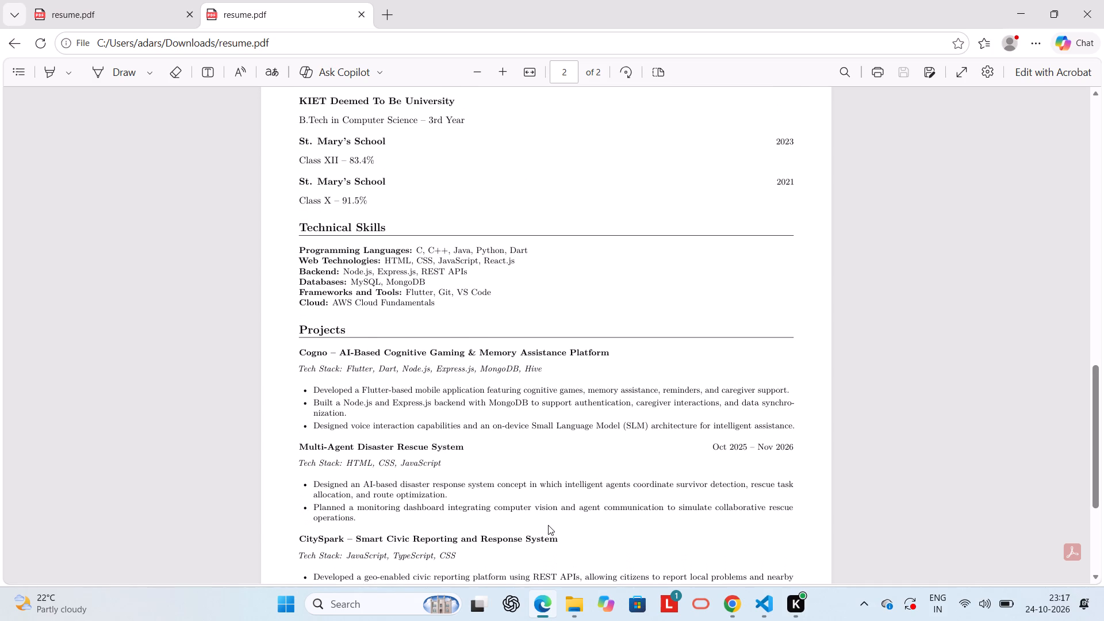
pyautogui.scroll(1, 548, 525)
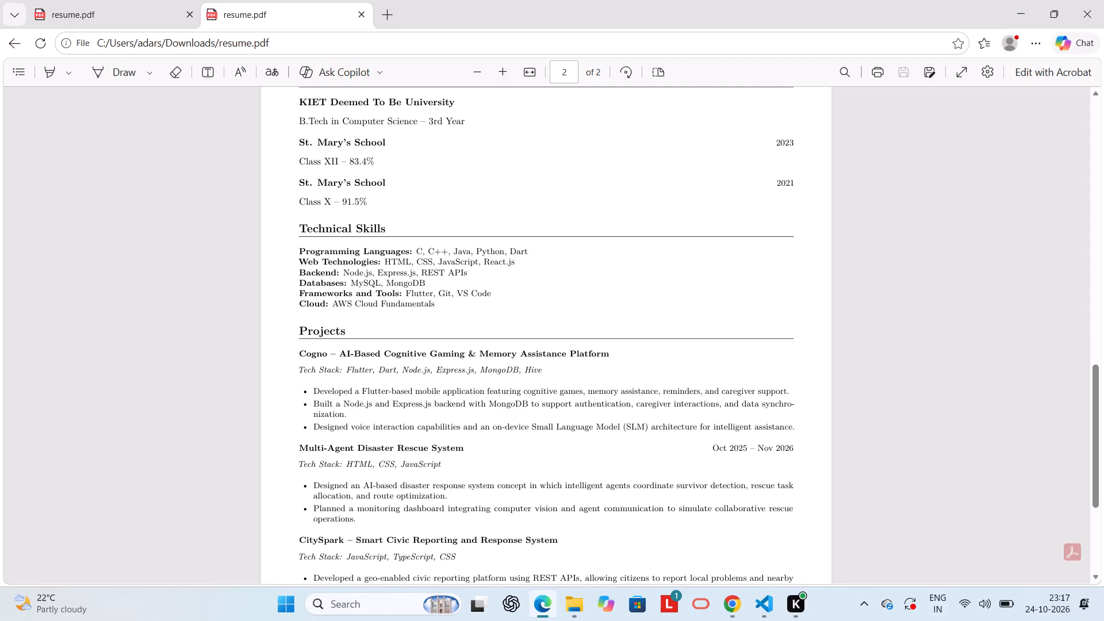
pyautogui.scroll(8, 556, 418)
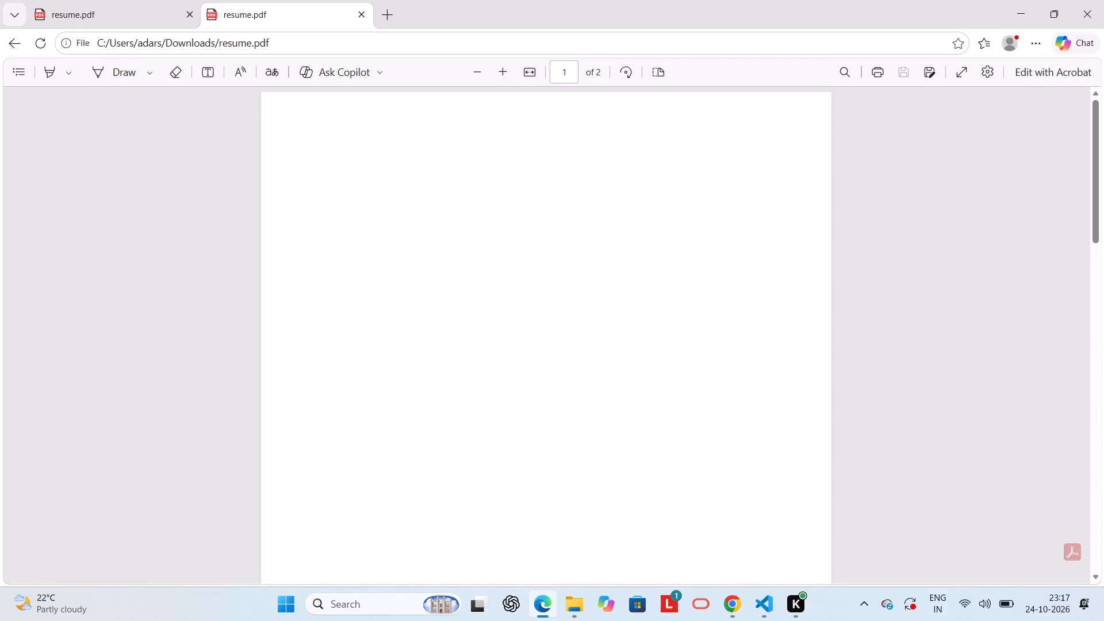
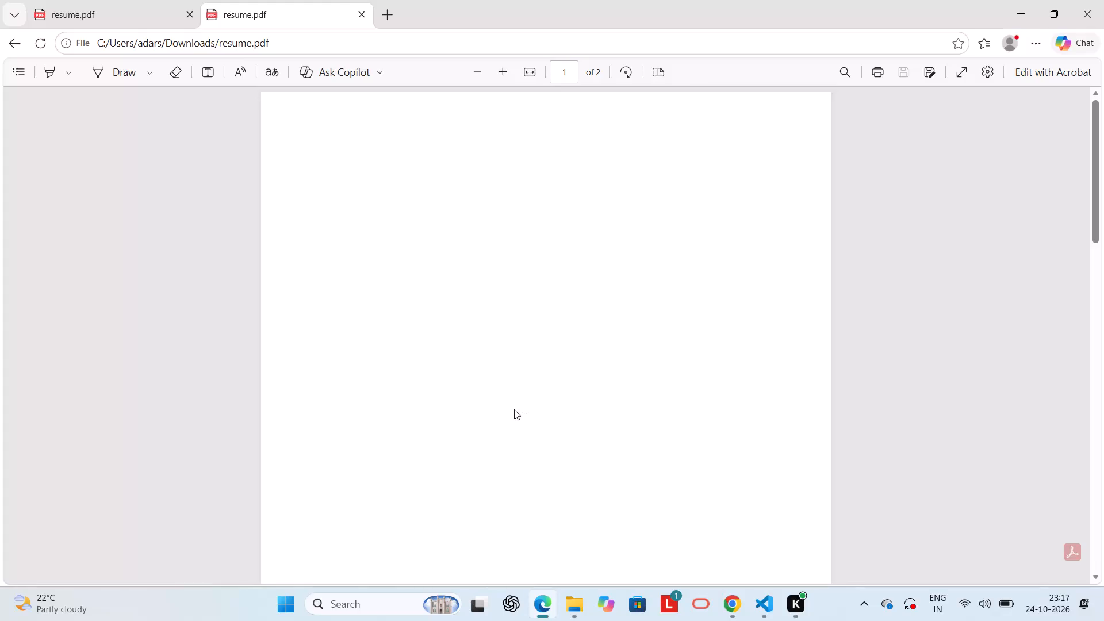
# Switch to Chrome, search Google in a new tab for "remove page pdf i love pdf", and open iLovePDF's Remove pages tool.
pyautogui.click(735, 598)
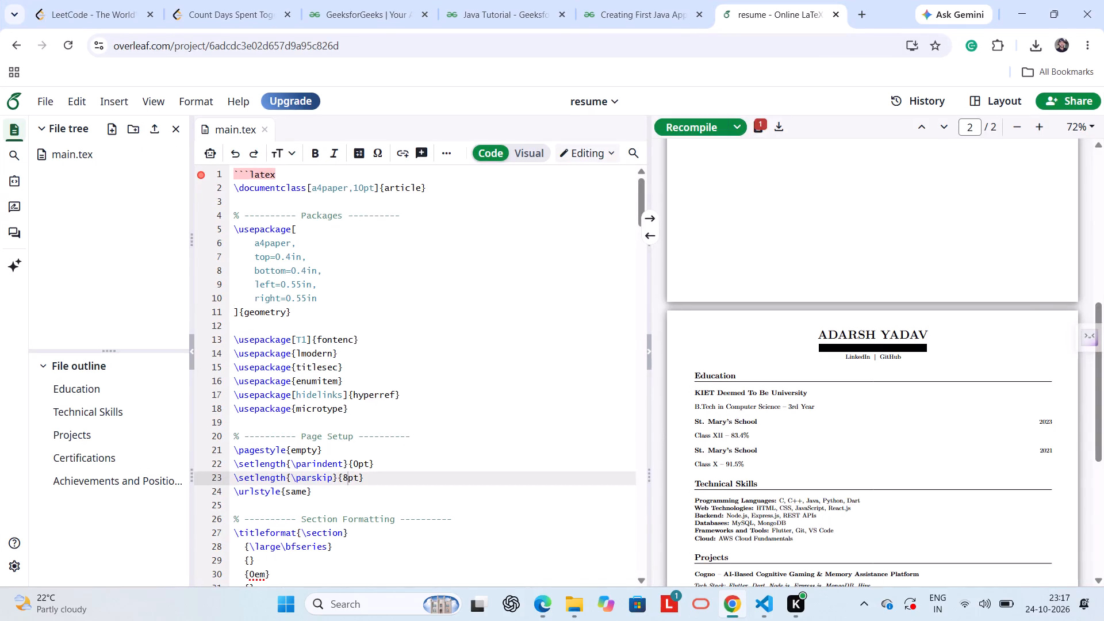
pyautogui.click(864, 16)
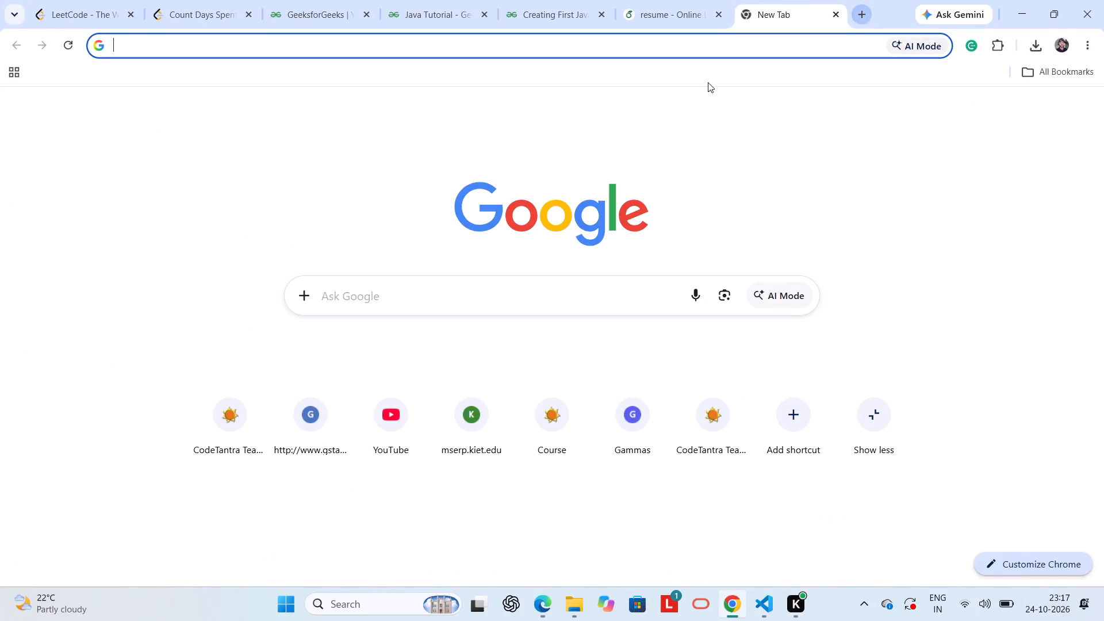
pyautogui.click(478, 295)
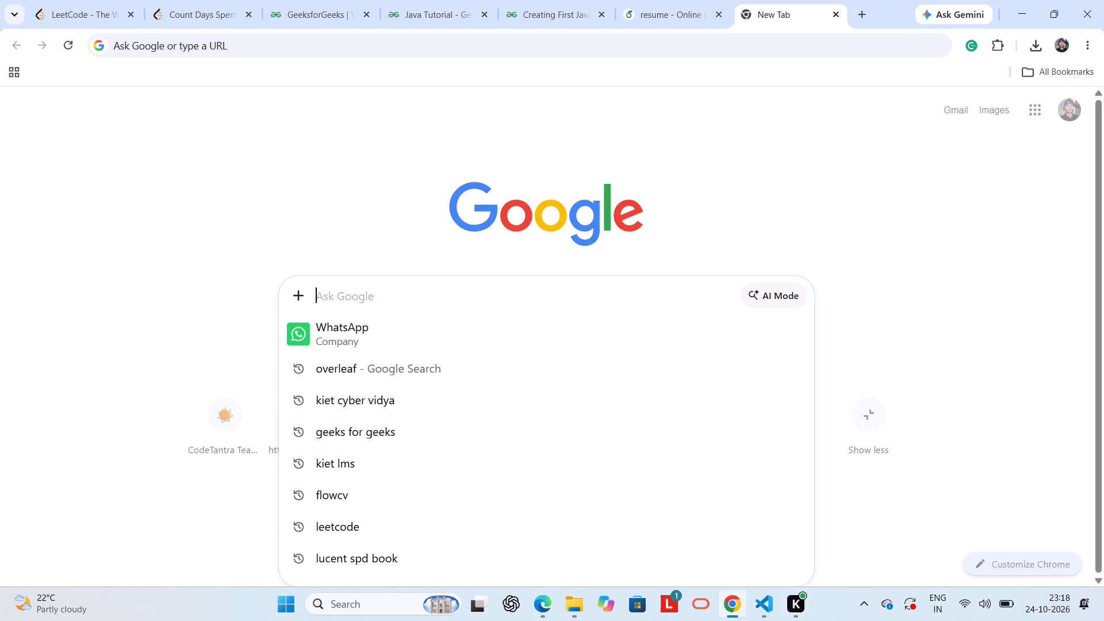
pyautogui.write('remove')
pyautogui.press('space')
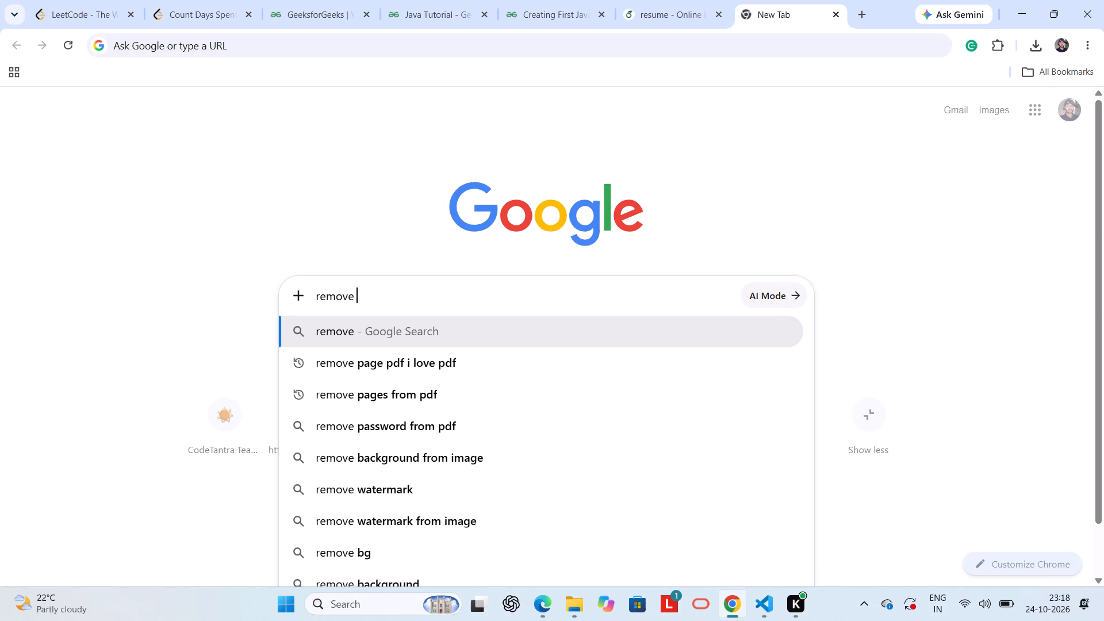
pyautogui.click(354, 373)
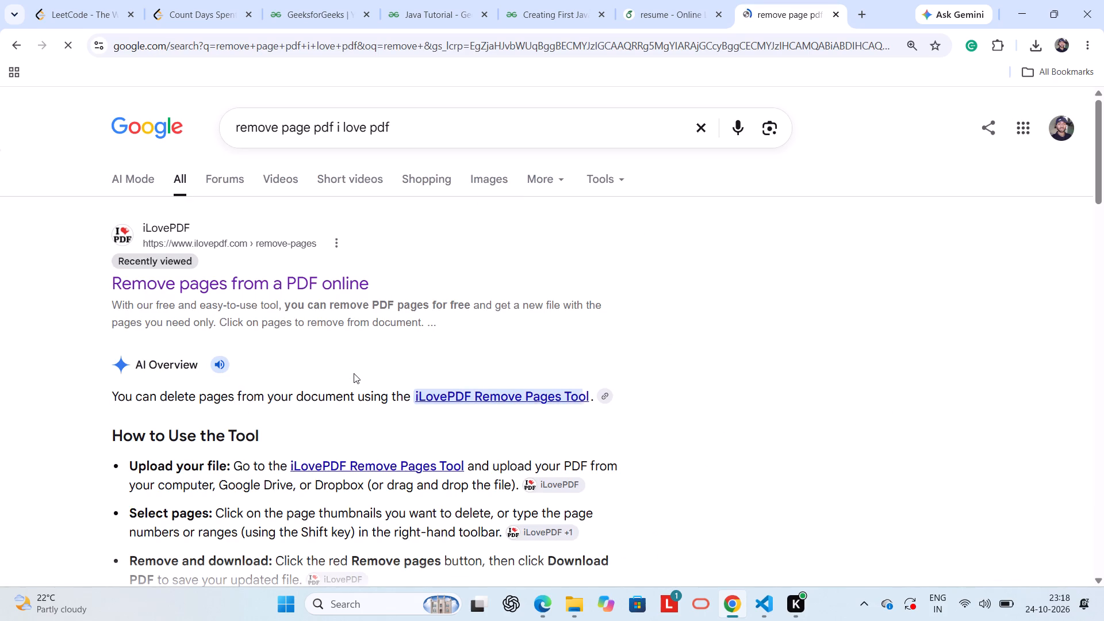
pyautogui.click(290, 278)
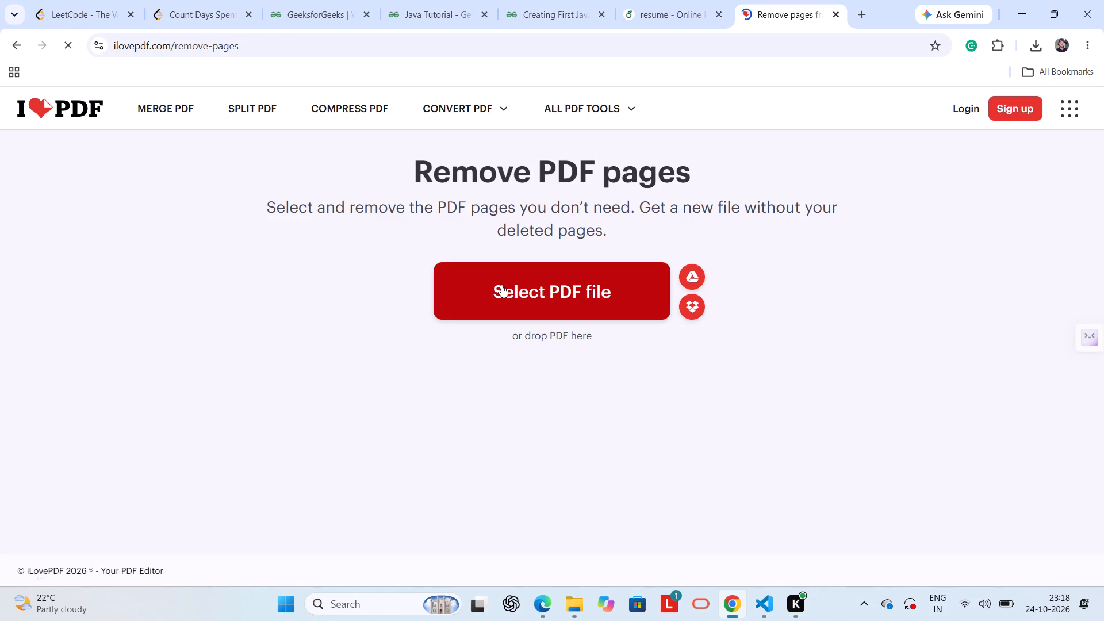
# Upload the resume PDF from the Downloads folder to the Remove PDF pages tool.
pyautogui.click(501, 285)
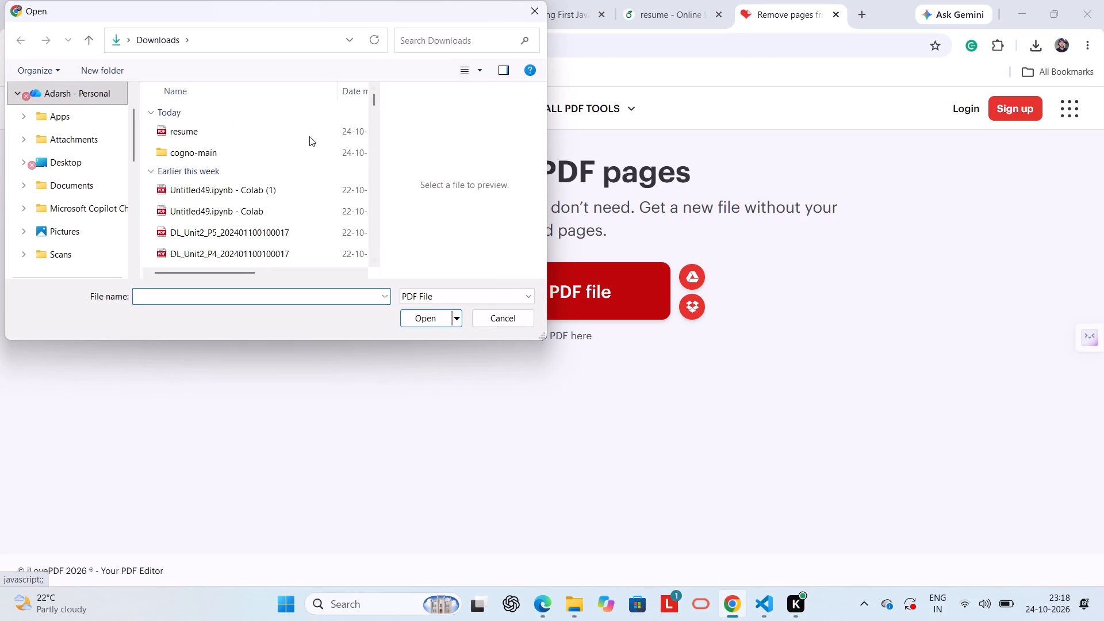
pyautogui.click(277, 128)
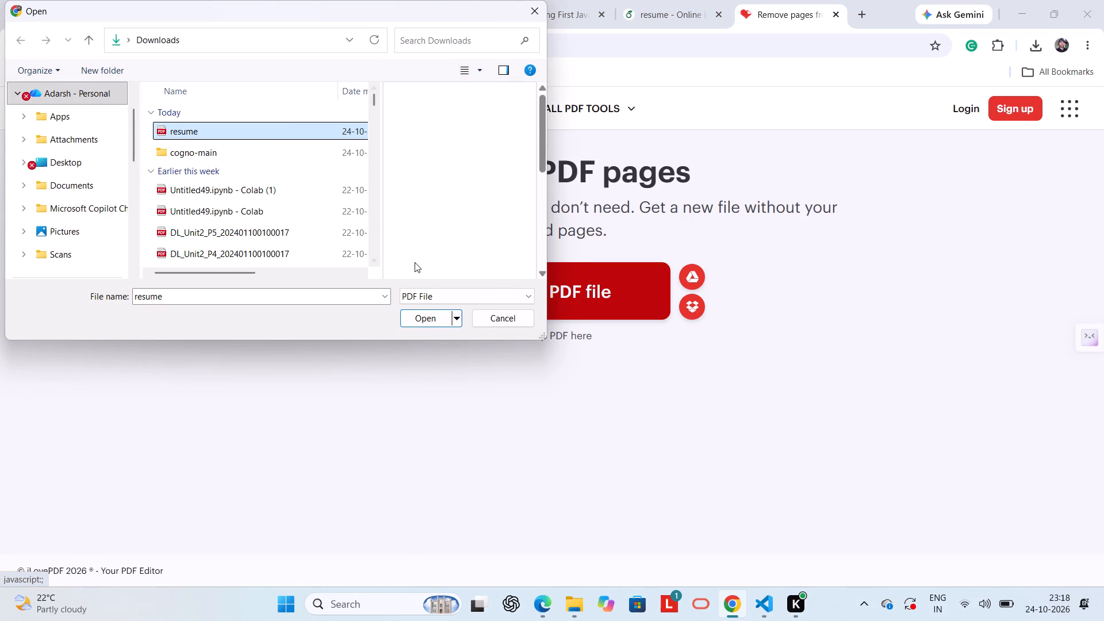
pyautogui.click(425, 319)
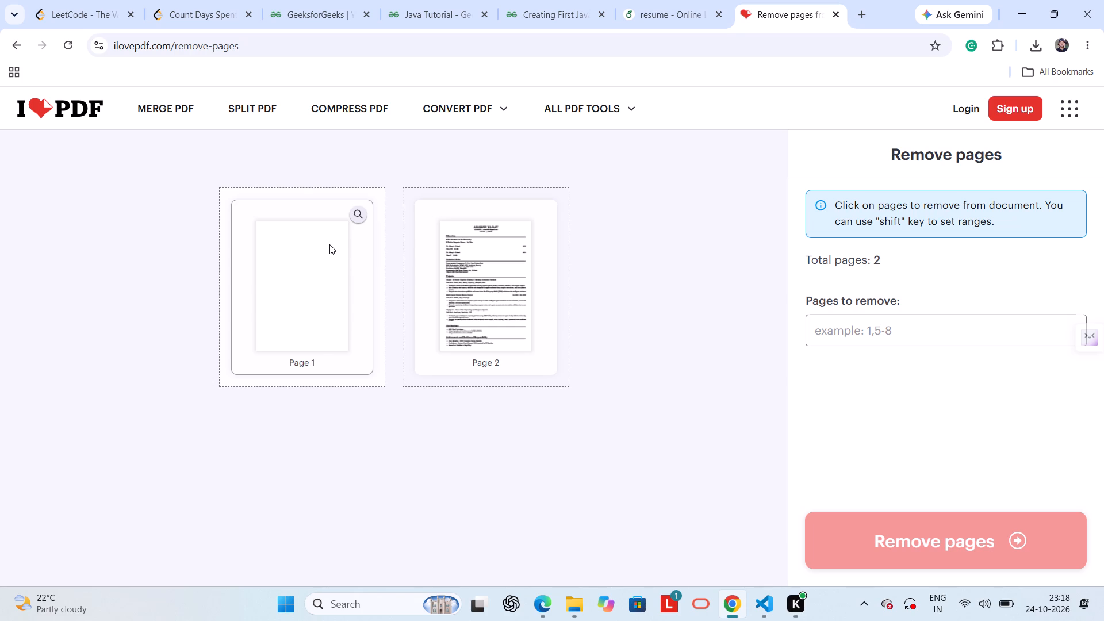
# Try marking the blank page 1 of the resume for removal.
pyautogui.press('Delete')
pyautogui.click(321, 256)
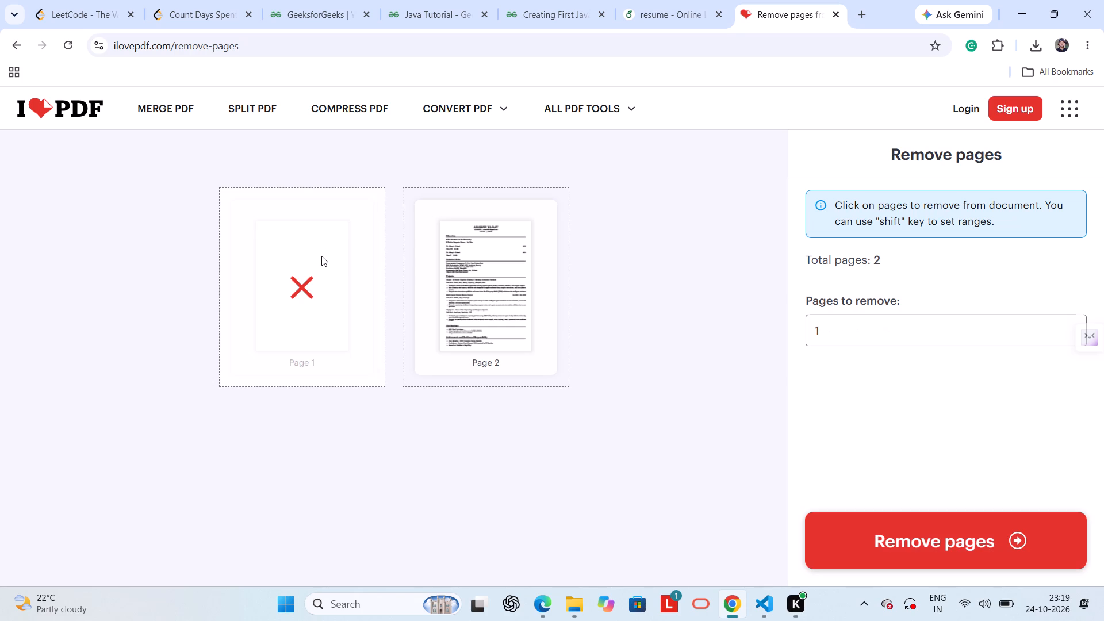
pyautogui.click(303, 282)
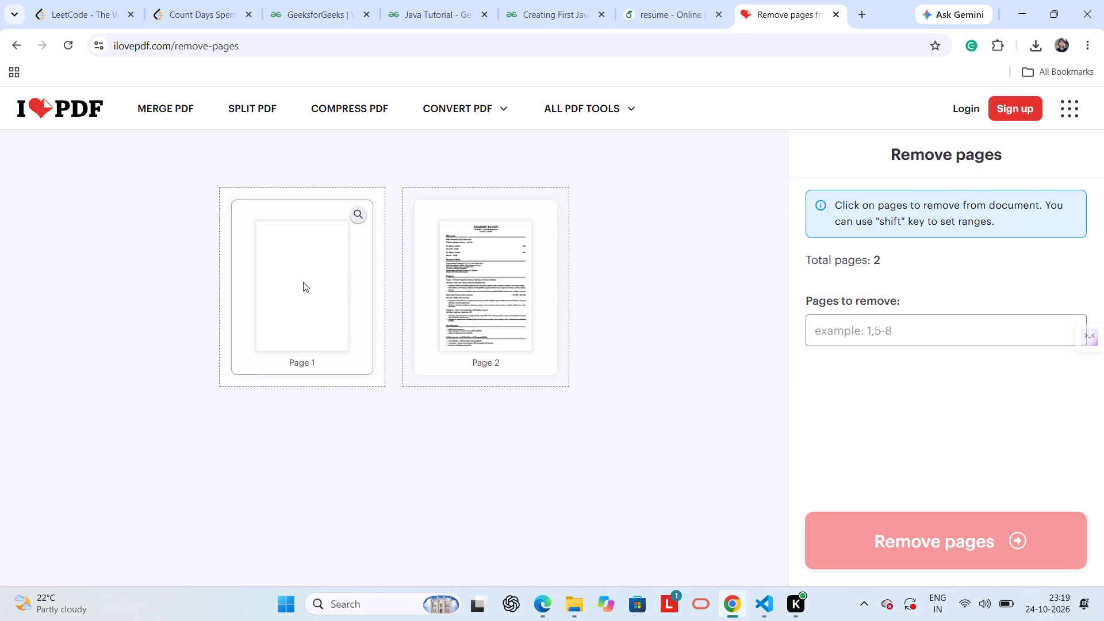
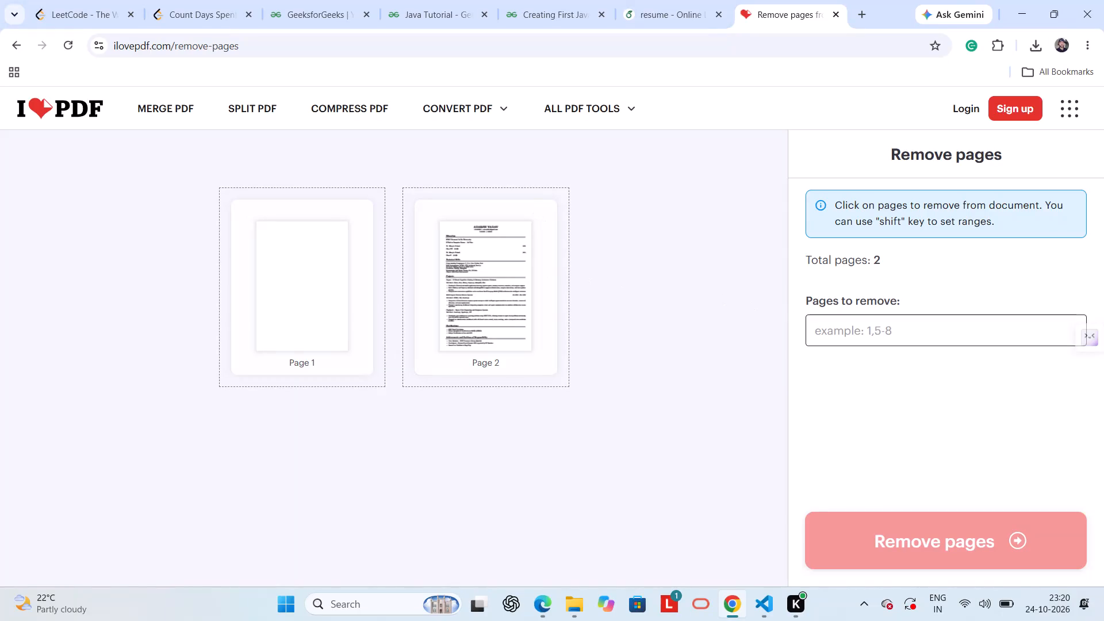
# Set page 1 as the page to remove from the resume and process the PDF.
pyautogui.click(847, 336)
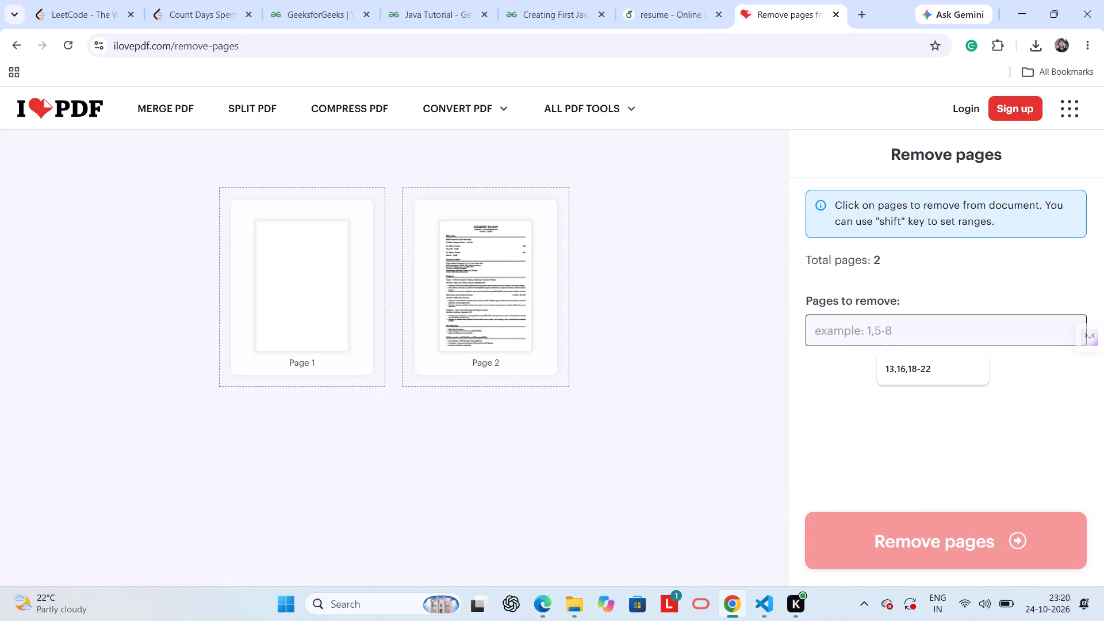
pyautogui.press('1')
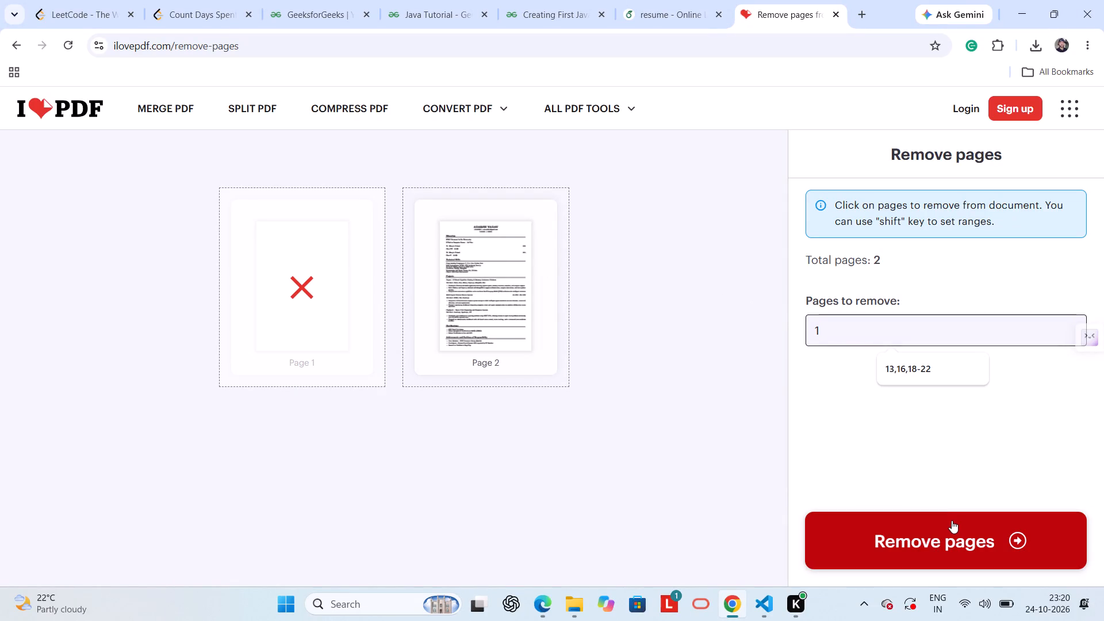
pyautogui.click(952, 520)
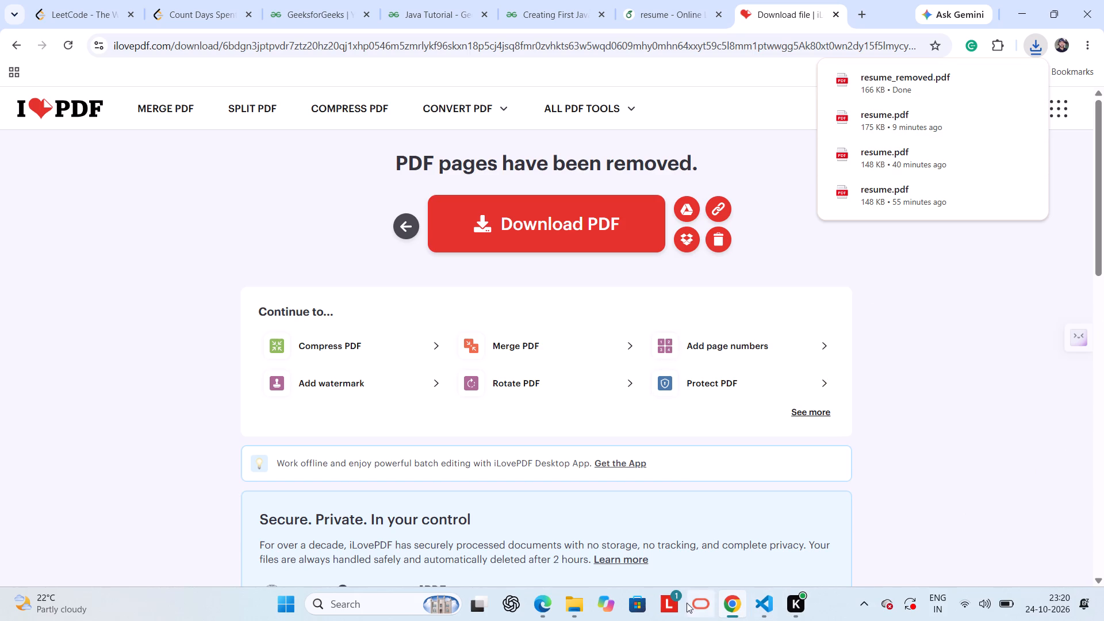
# Open the resume_removed PDF from the Downloads folder in File Explorer and review its contents through the end of the page.
pyautogui.click(575, 605)
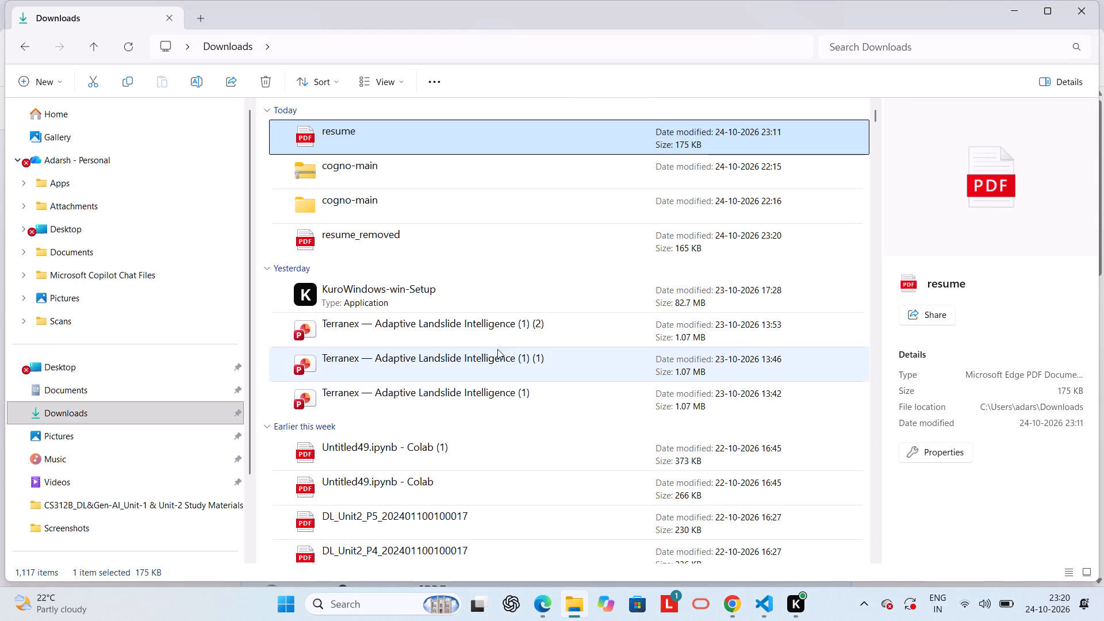
pyautogui.click(162, 417)
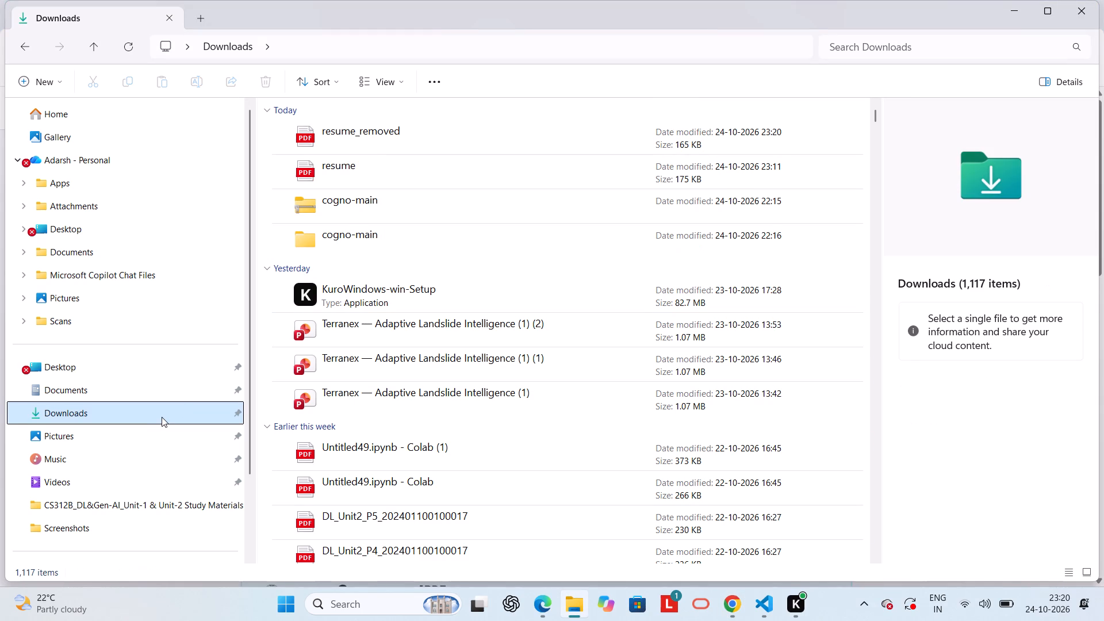
pyautogui.doubleClick(419, 139)
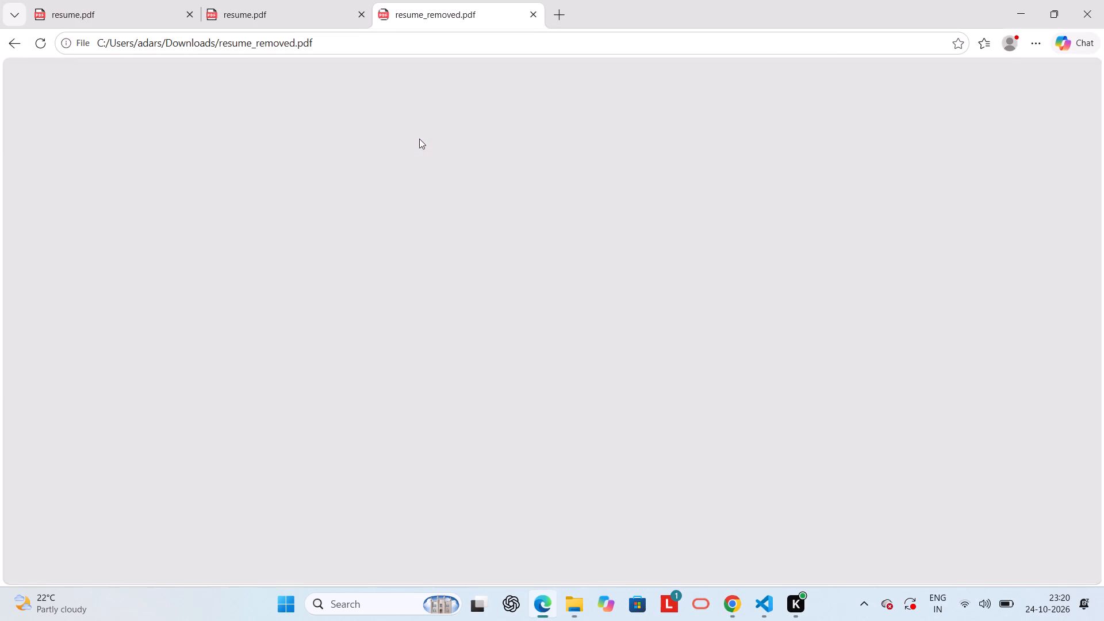
pyautogui.scroll(-6, 508, 325)
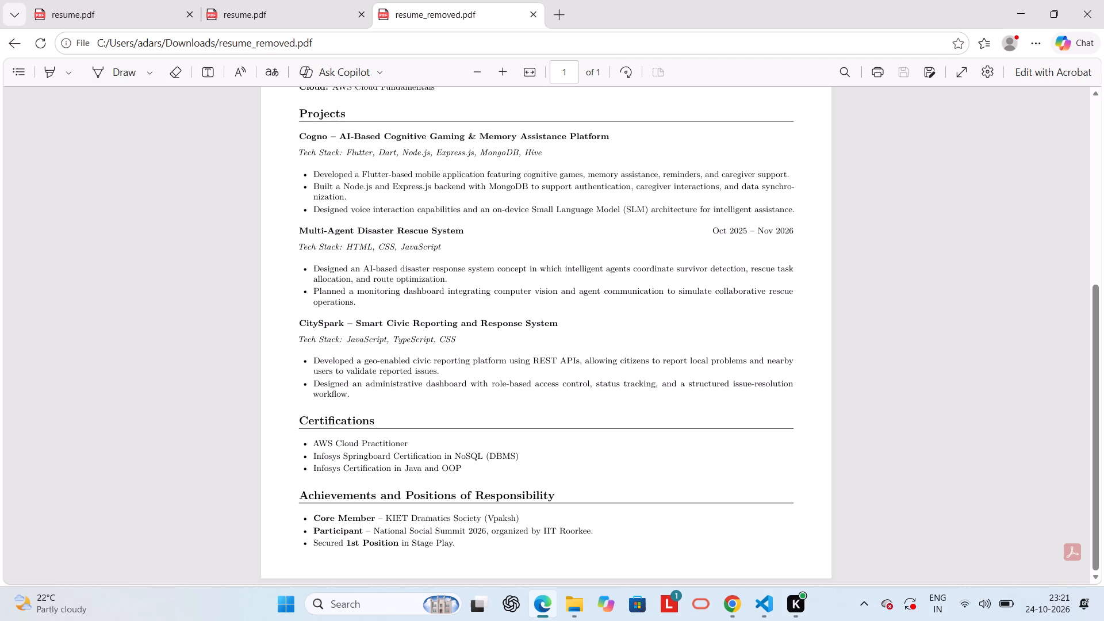
pyautogui.scroll(2, 455, 319)
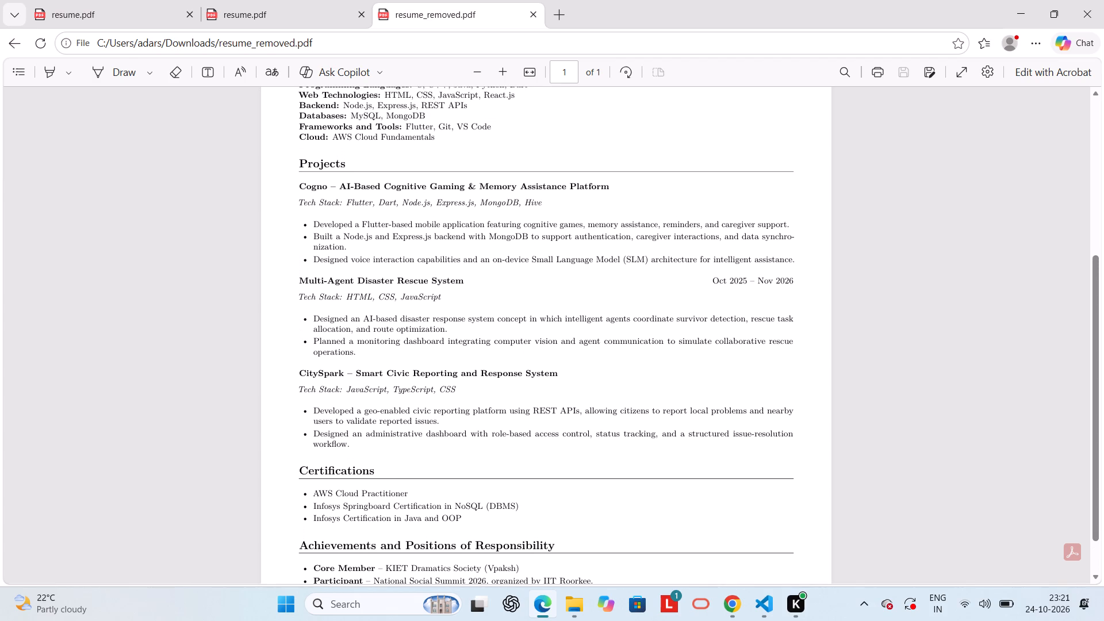
pyautogui.scroll(3, 455, 319)
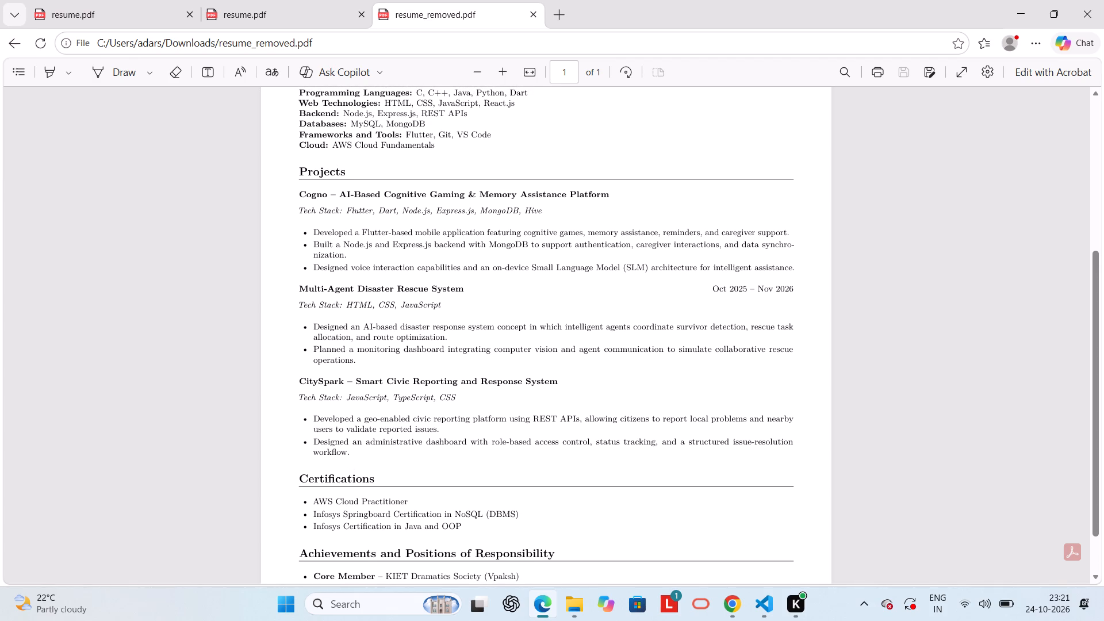
pyautogui.scroll(1, 455, 319)
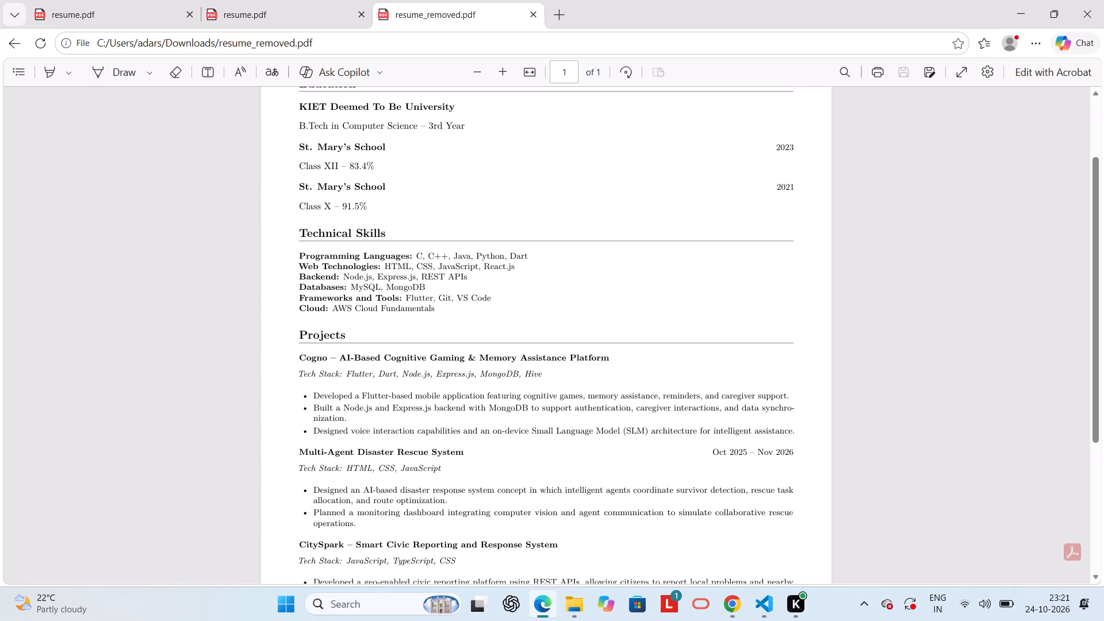
pyautogui.scroll(-2, 455, 319)
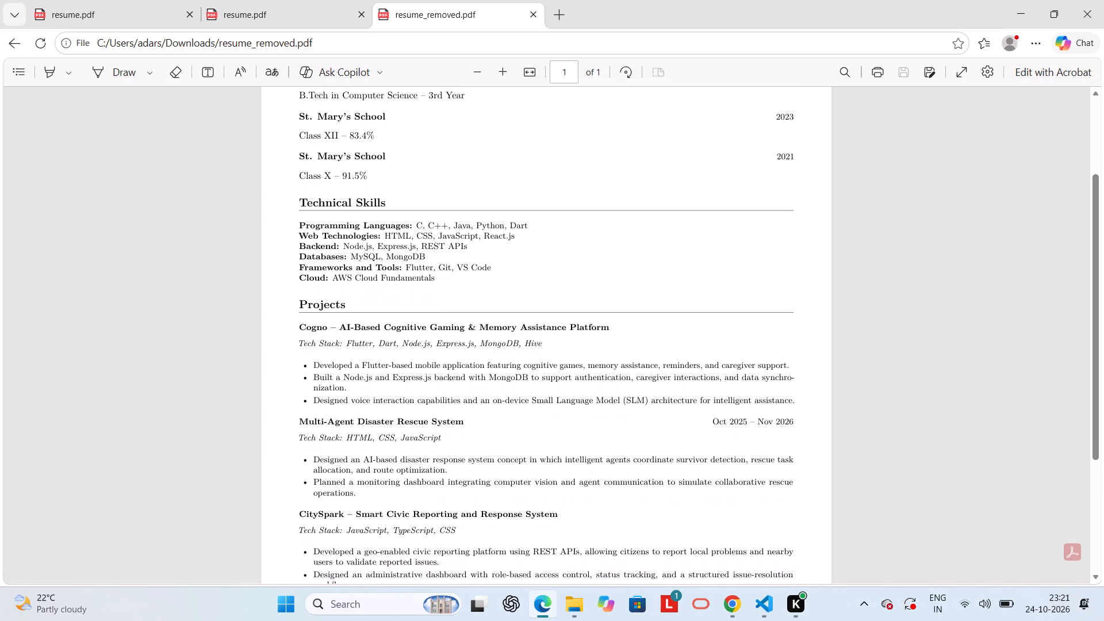
pyautogui.scroll(-2, 455, 319)
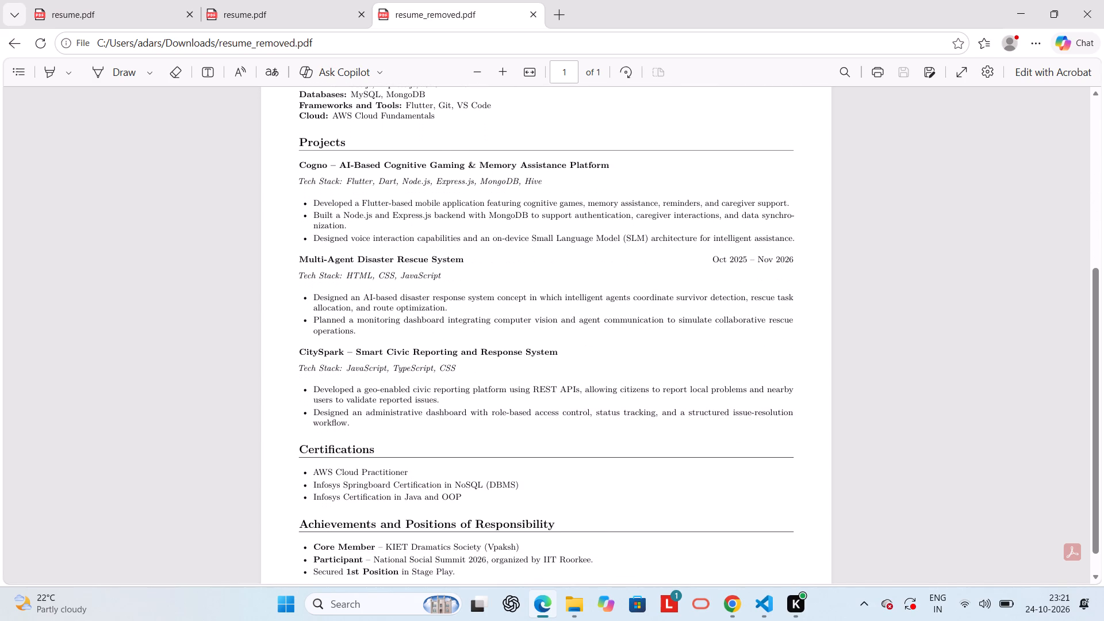
pyautogui.scroll(-1, 455, 319)
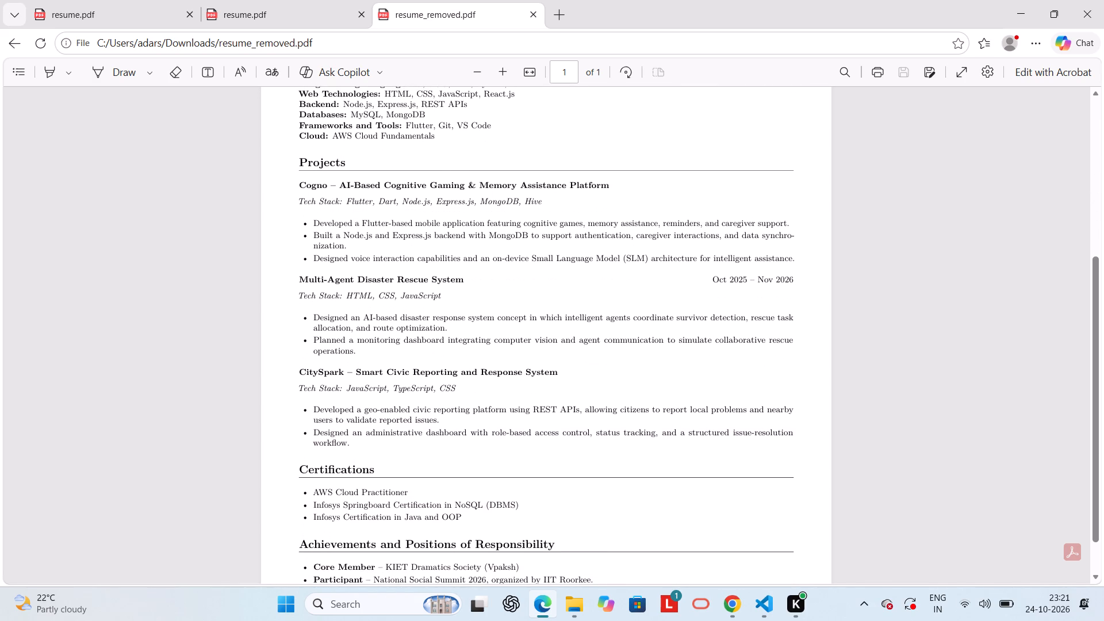
pyautogui.scroll(-2, 455, 319)
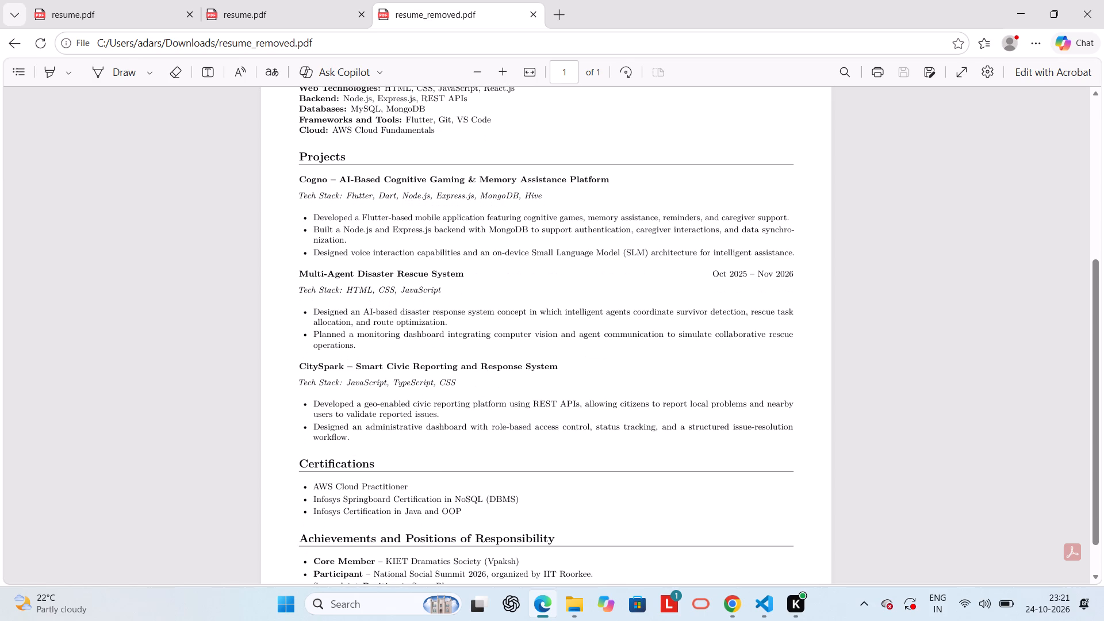
pyautogui.scroll(-2, 455, 319)
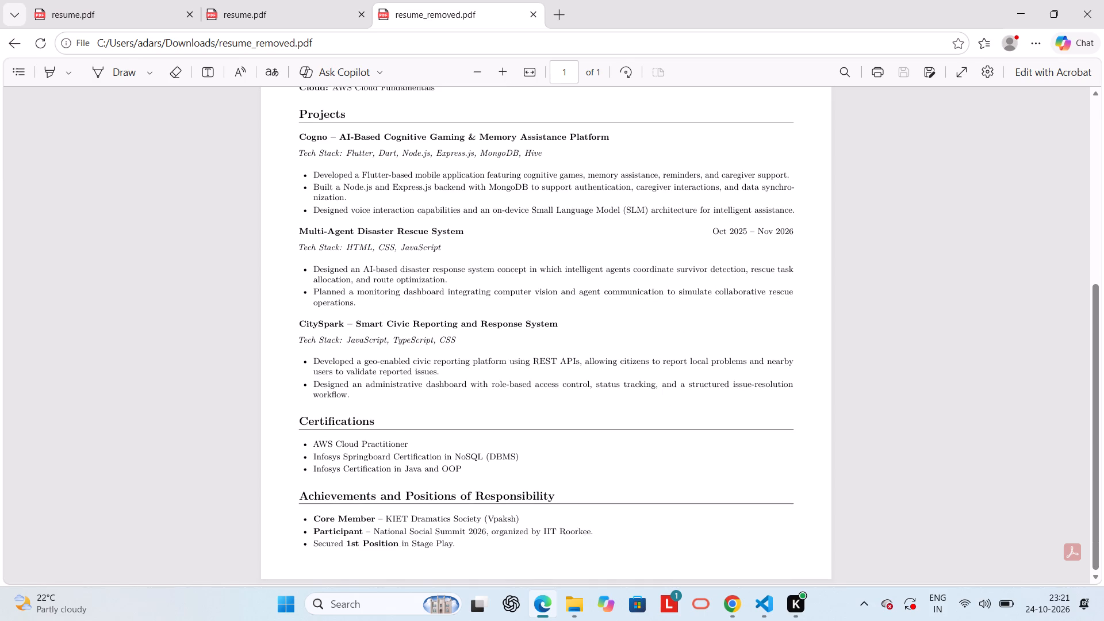
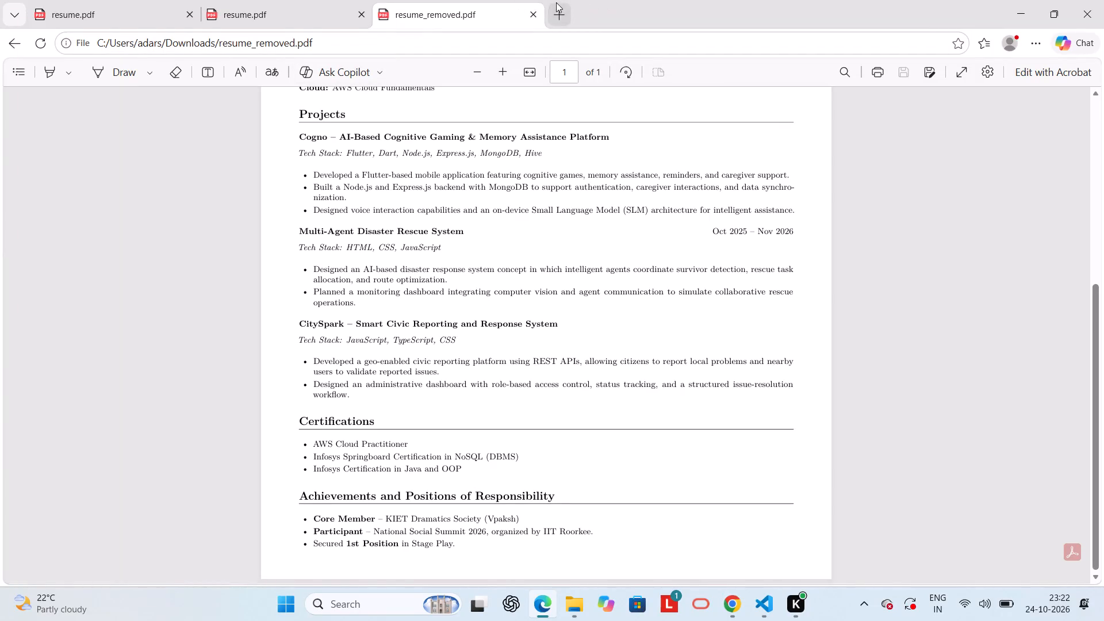
# Switch to the resume project in Overleaf in Chrome and read through the main.tex source to its end.
pyautogui.click(729, 604)
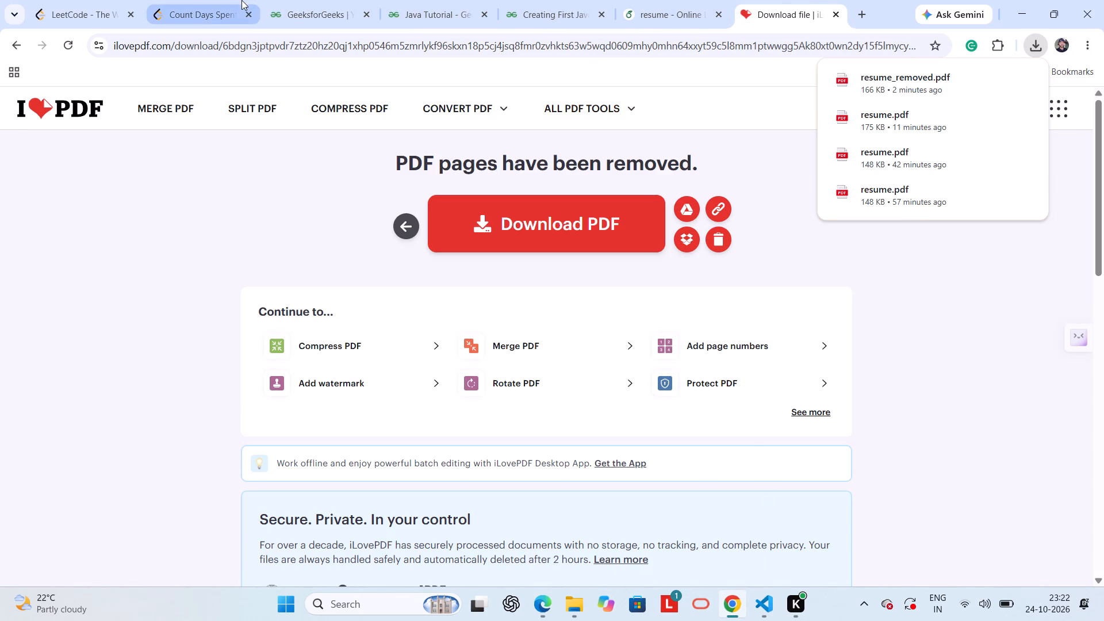
pyautogui.click(657, 4)
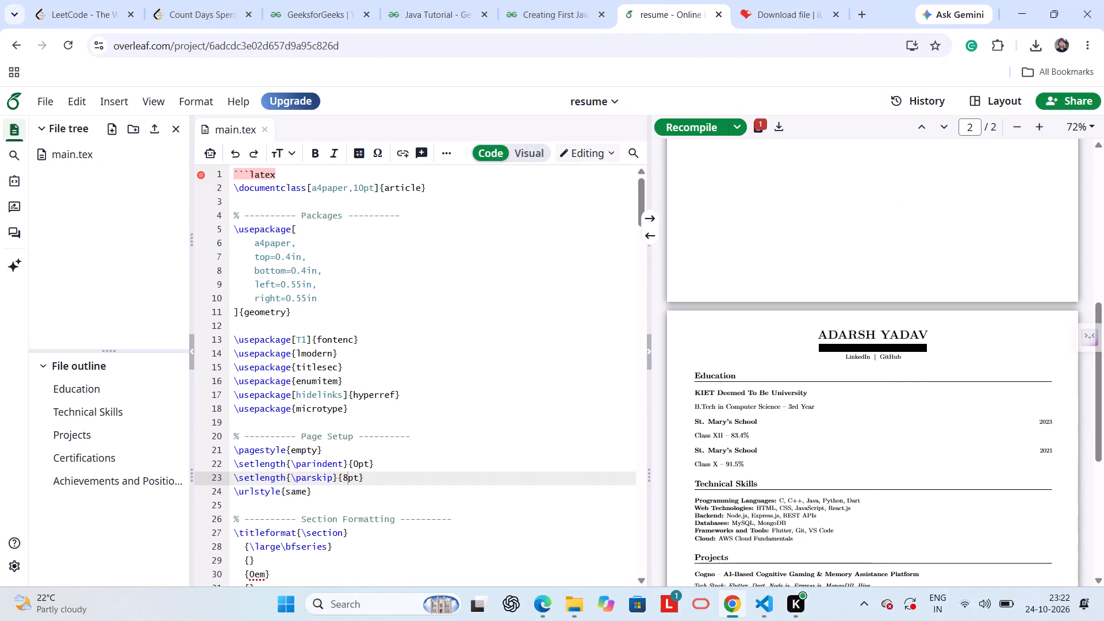
pyautogui.scroll(-5, 339, 463)
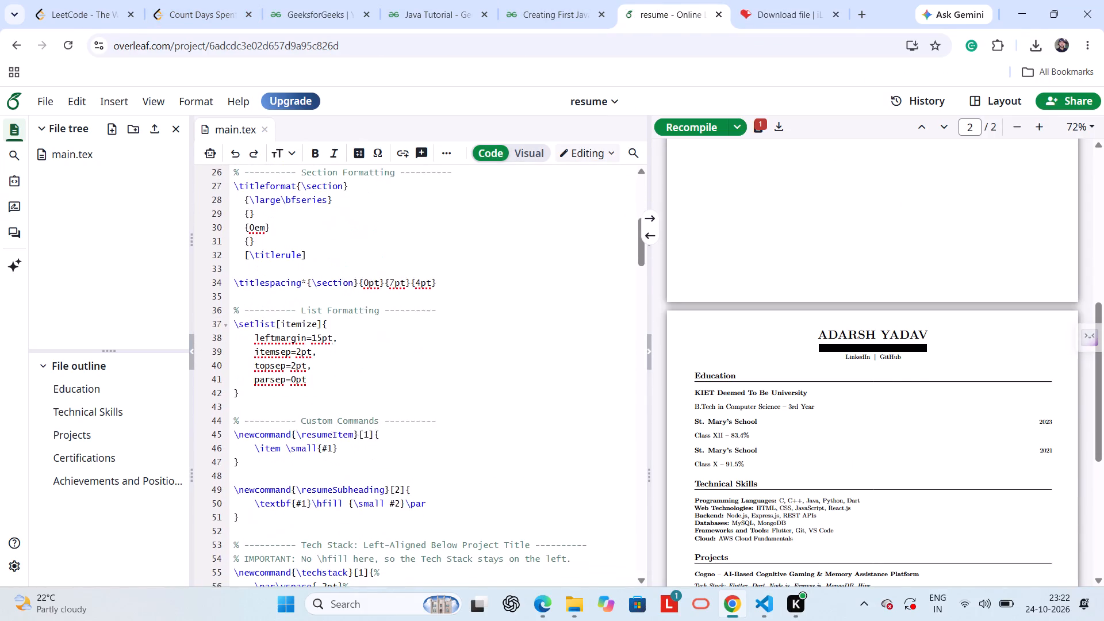
pyautogui.scroll(-1, 339, 463)
pyautogui.scroll(2, 339, 463)
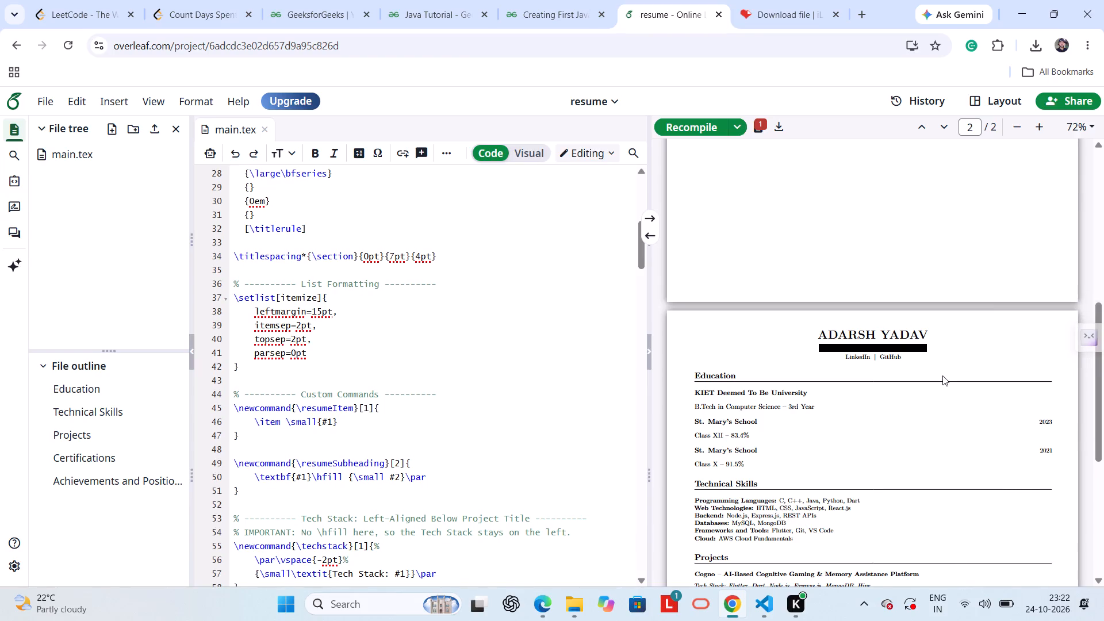
pyautogui.scroll(-6, 942, 375)
pyautogui.scroll(-4, 409, 416)
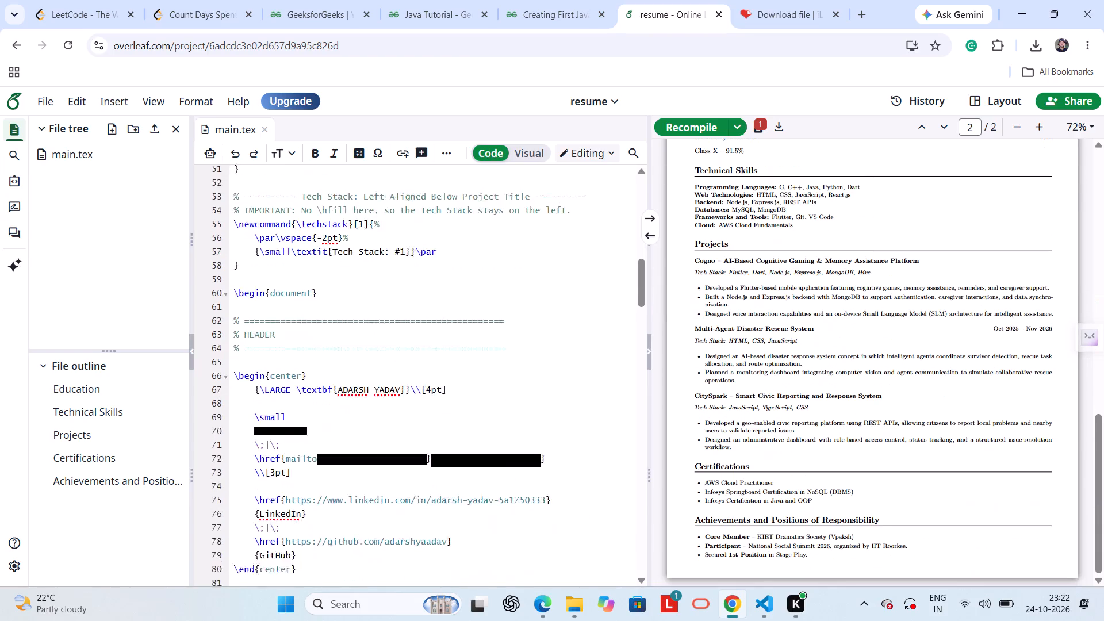
pyautogui.scroll(-4, 409, 416)
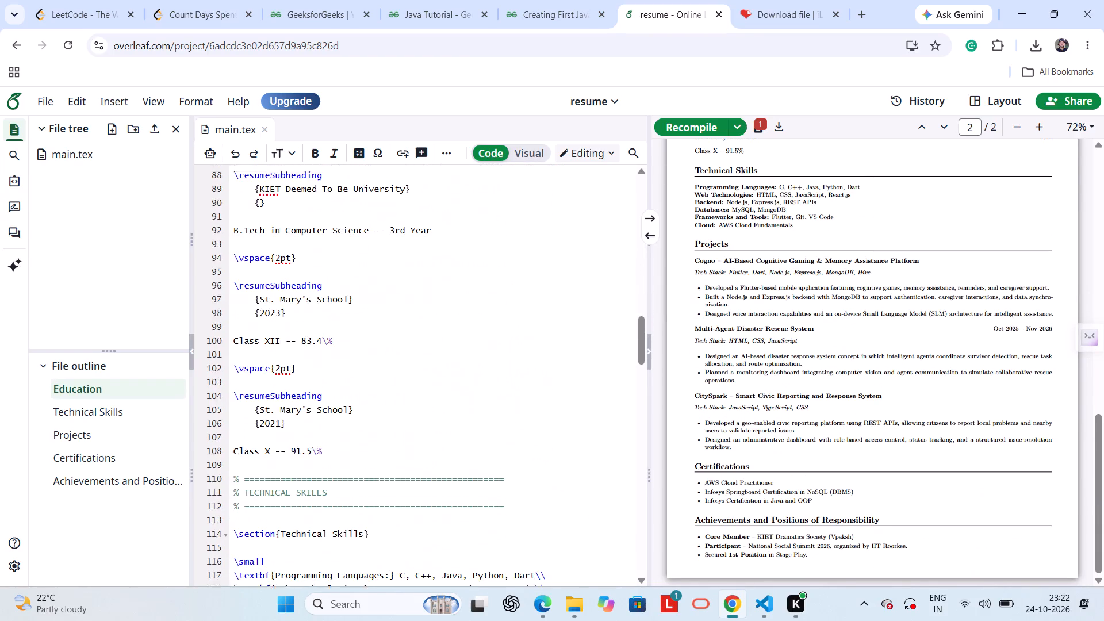
pyautogui.scroll(-4, 409, 416)
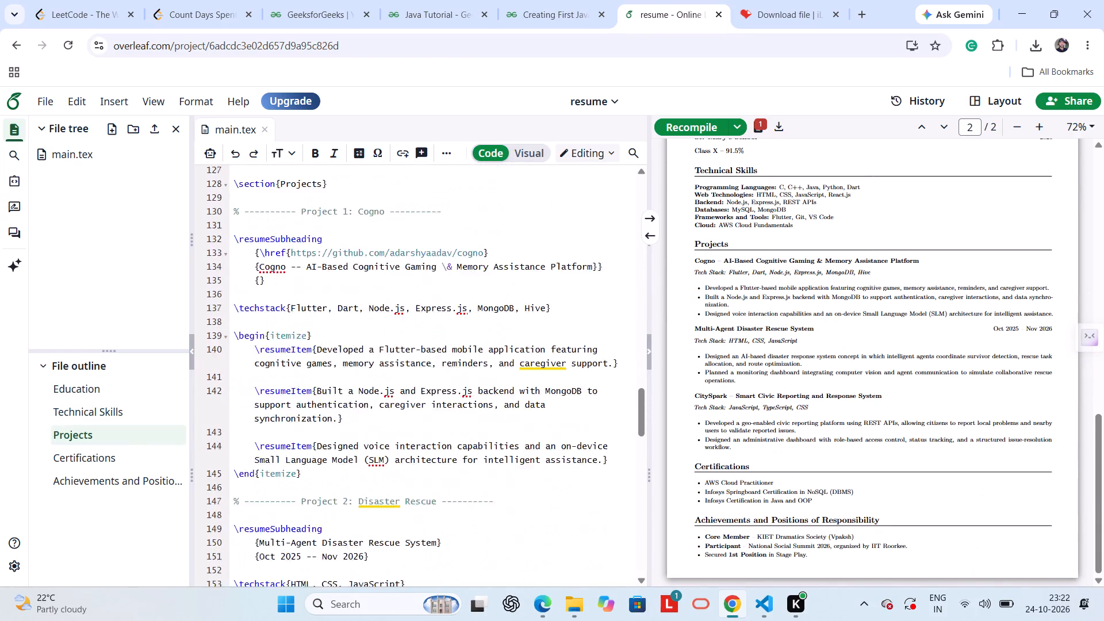
pyautogui.scroll(-3, 409, 416)
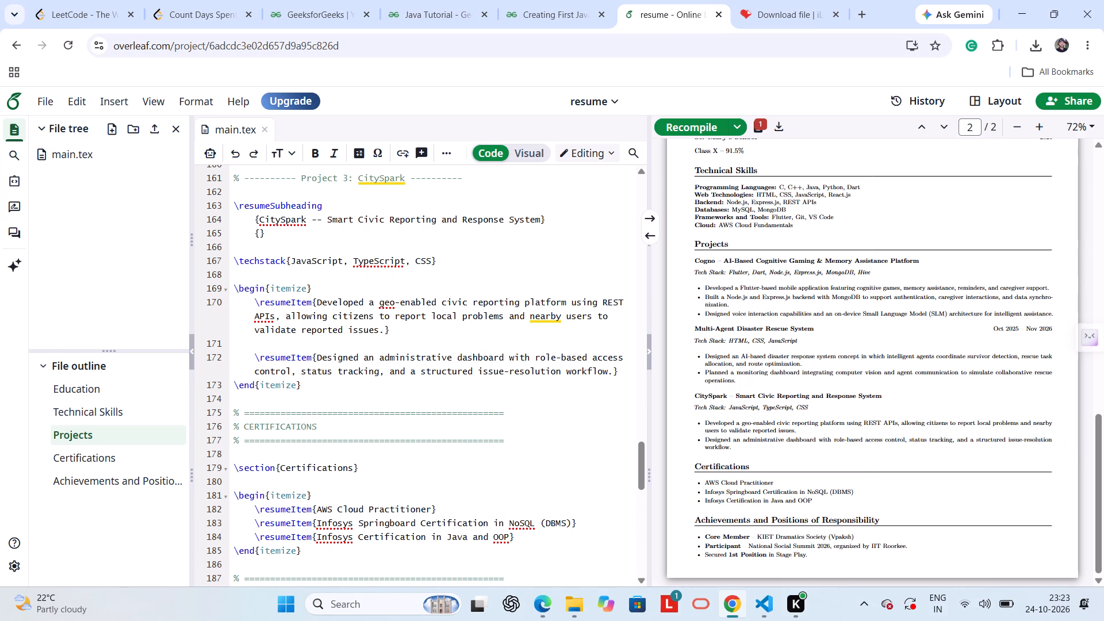
pyautogui.scroll(-5, 328, 396)
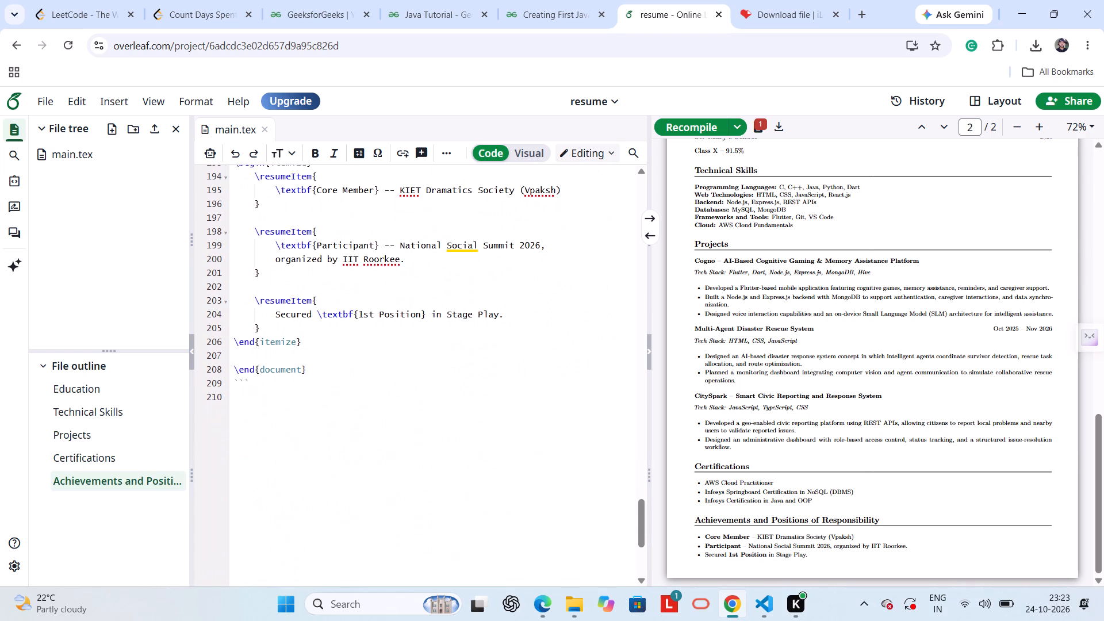
pyautogui.scroll(-1, 328, 396)
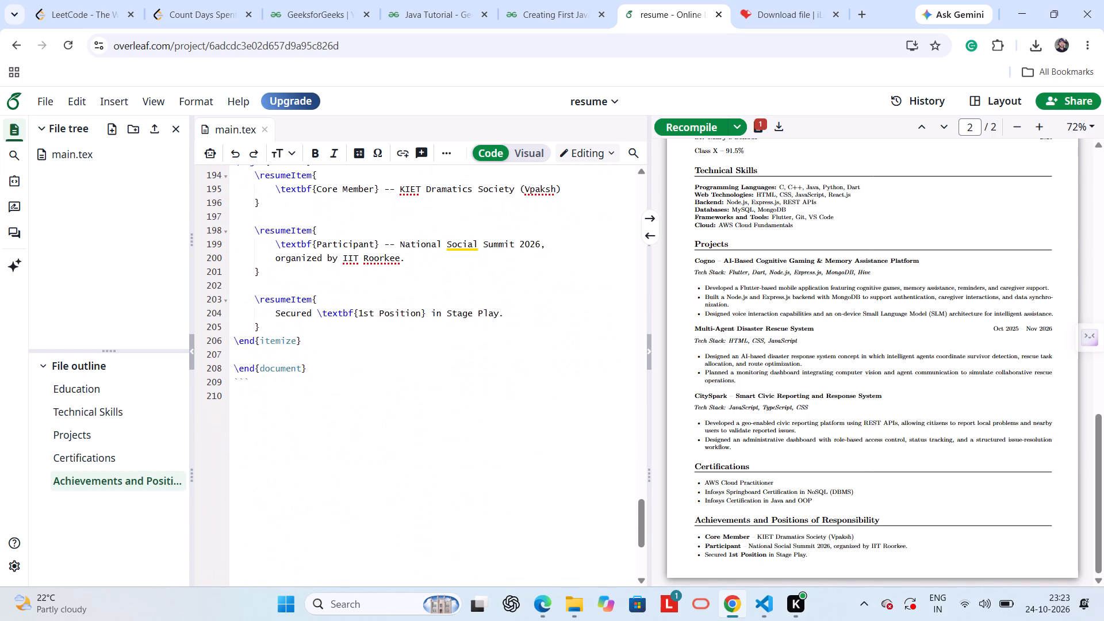
pyautogui.scroll(1, 430, 335)
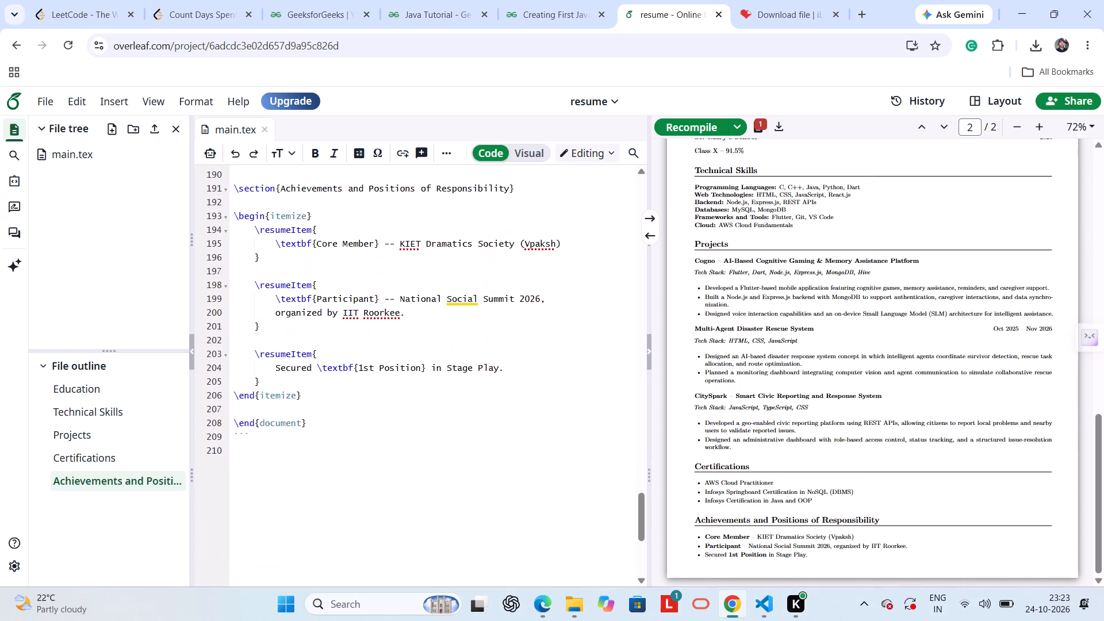
pyautogui.scroll(2, 430, 335)
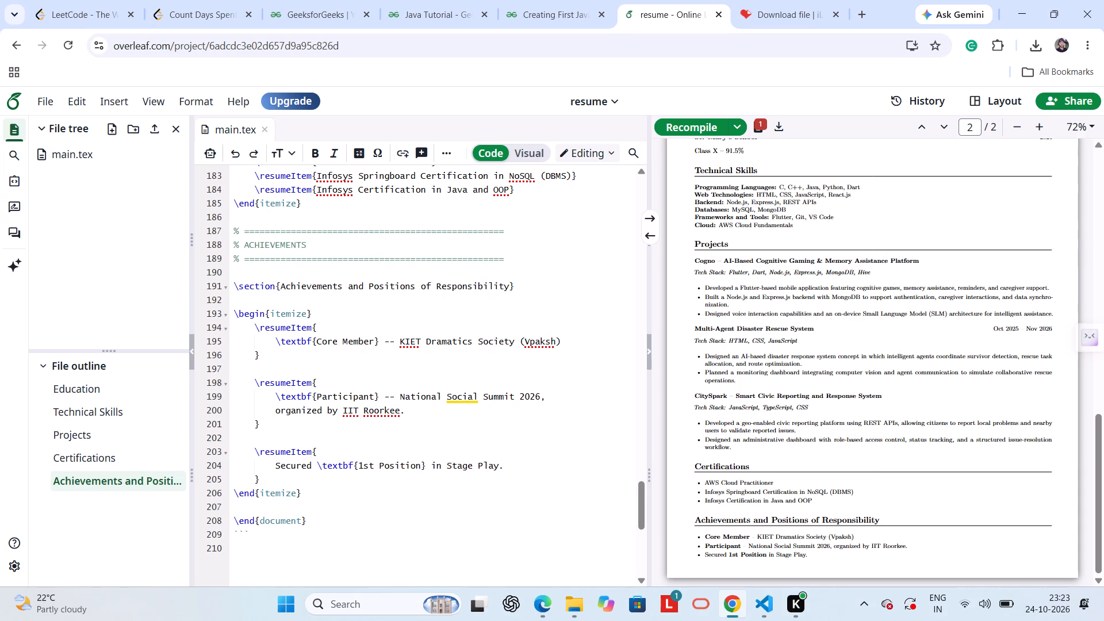
pyautogui.scroll(-11, 430, 335)
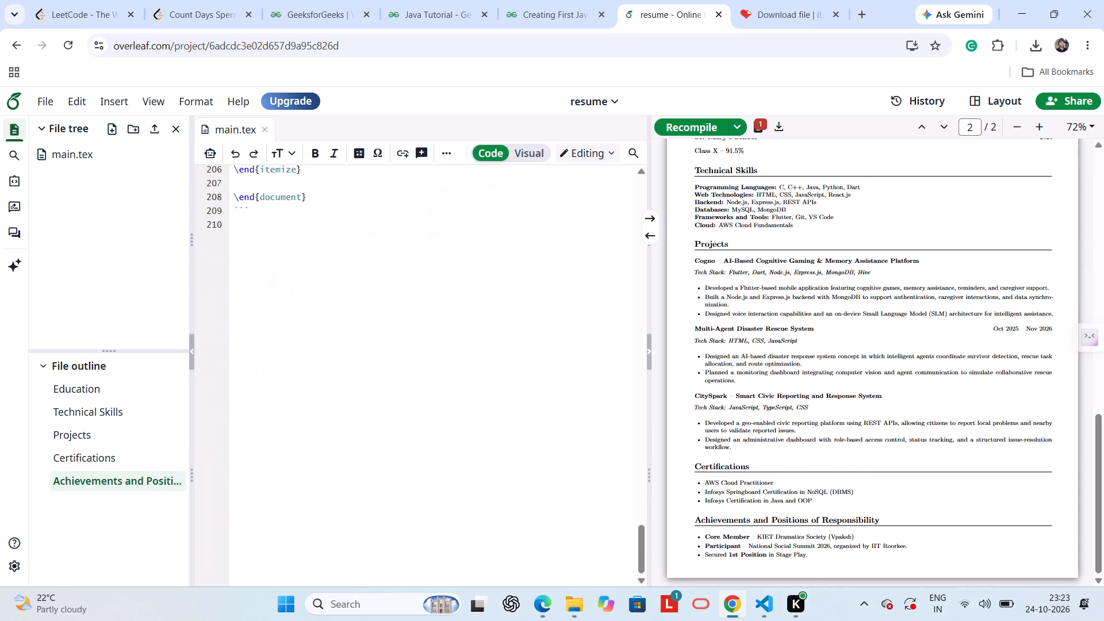
pyautogui.scroll(-9, 430, 335)
# Change the end date of the Multi-Agent Disaster Rescue System project in main.tex to Nov 2025.
pyautogui.scroll(2, 430, 335)
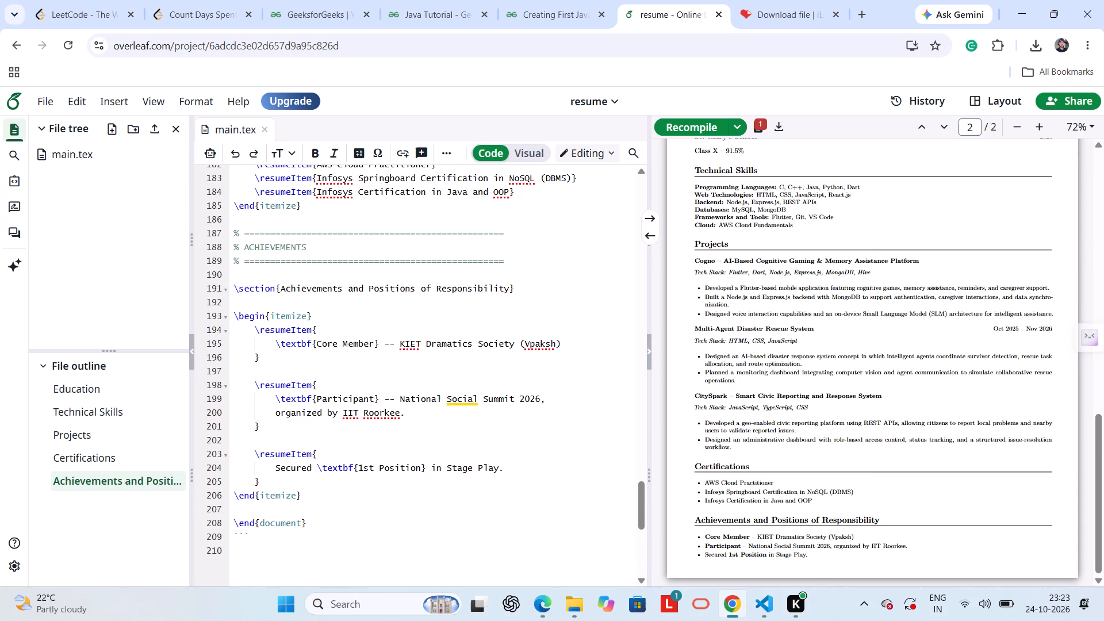
pyautogui.scroll(1, 430, 335)
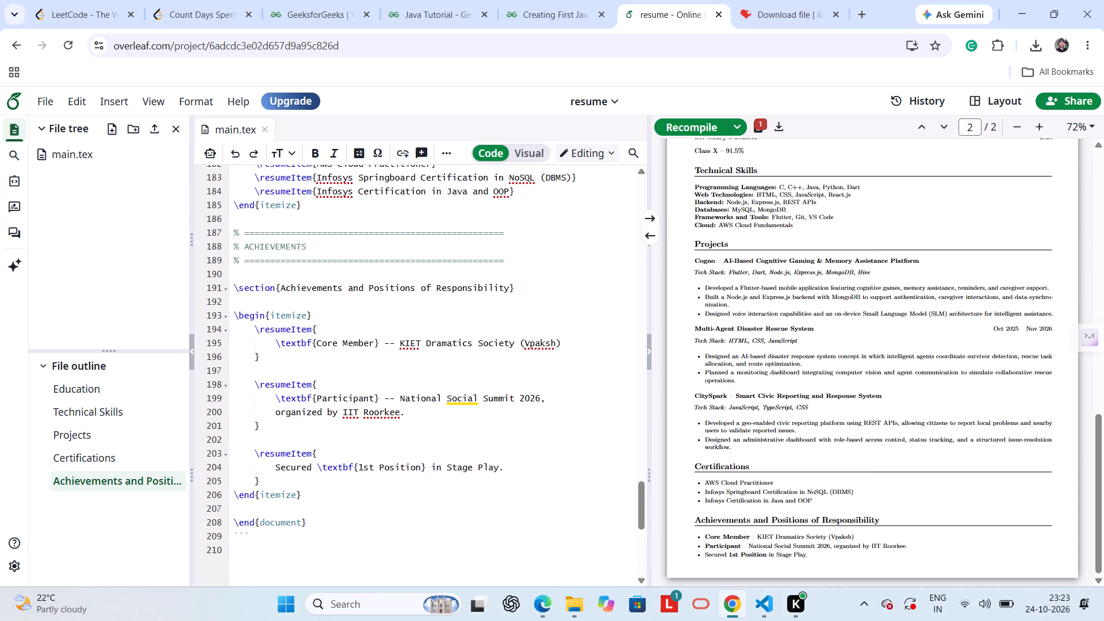
pyautogui.scroll(4, 430, 335)
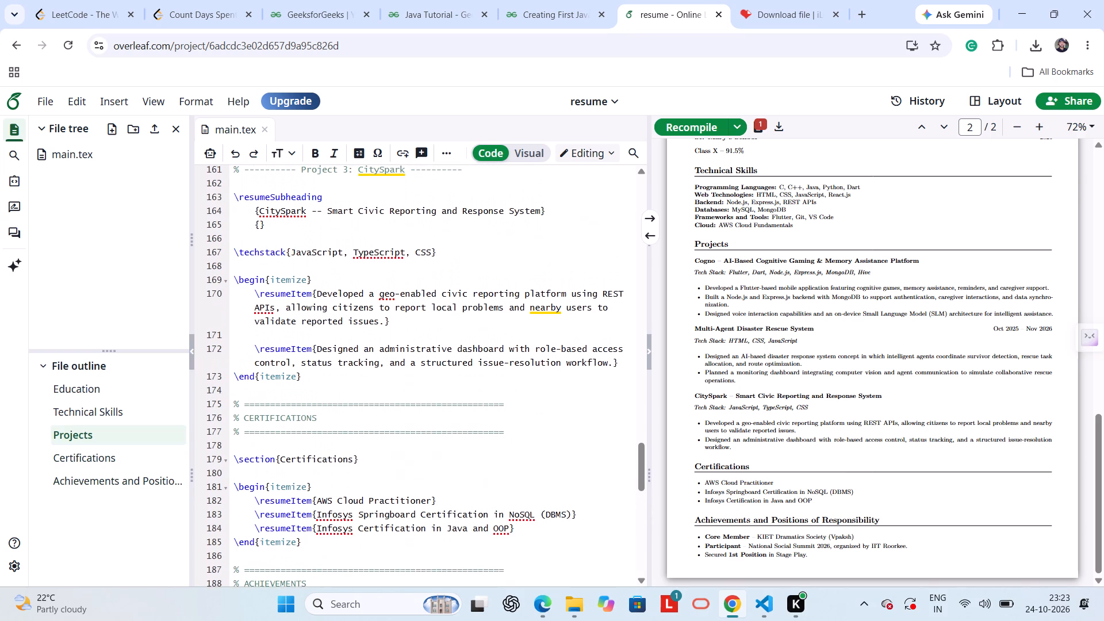
pyautogui.scroll(2, 430, 335)
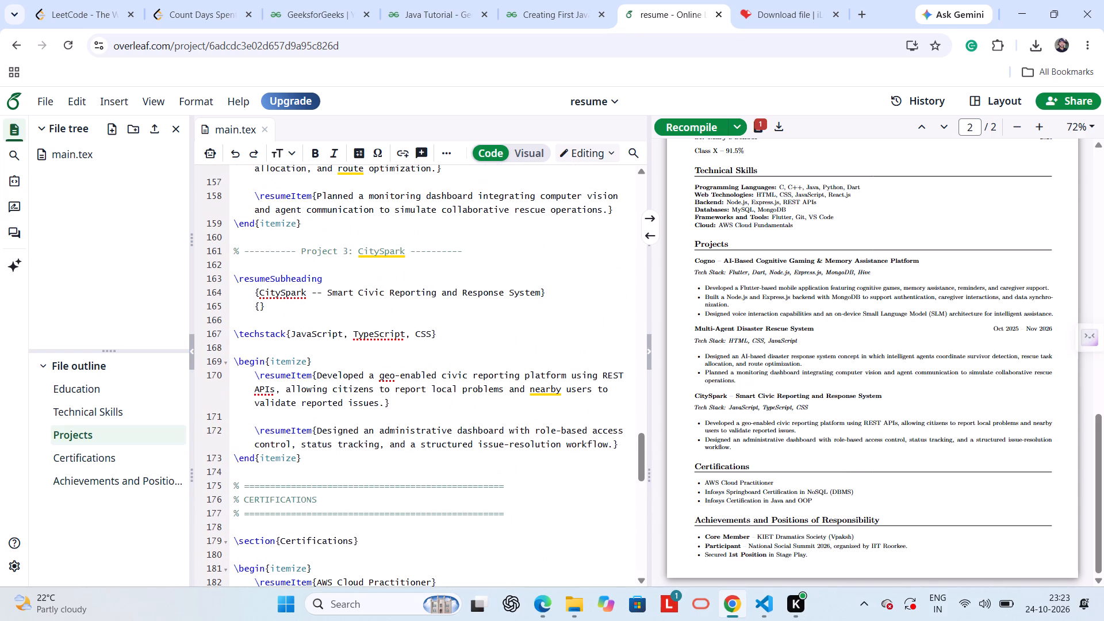
pyautogui.scroll(2, 483, 266)
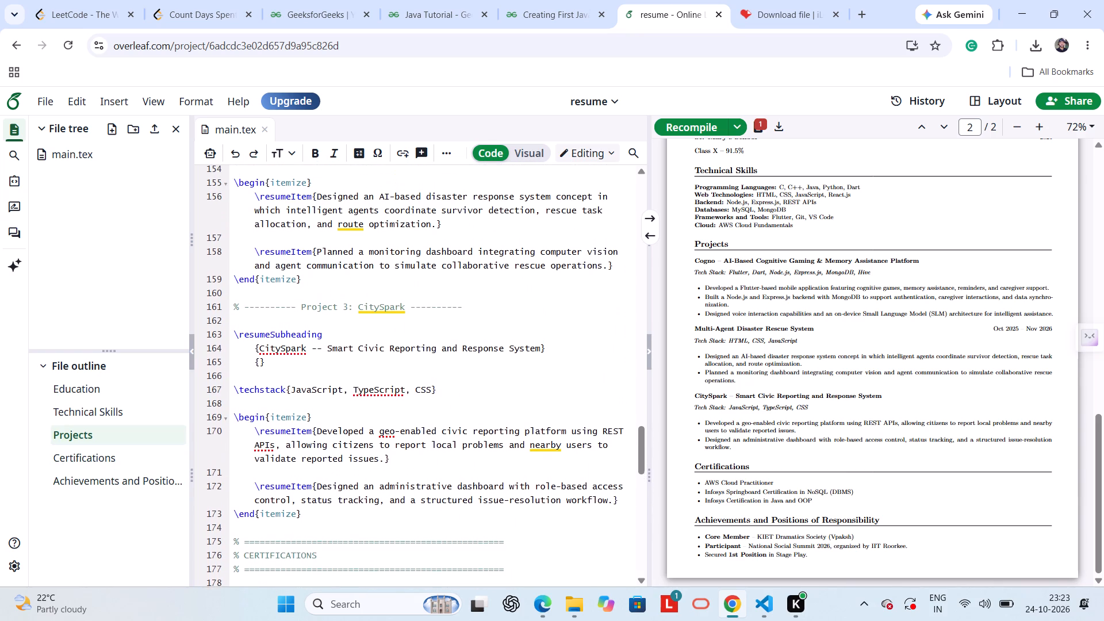
pyautogui.scroll(2, 483, 266)
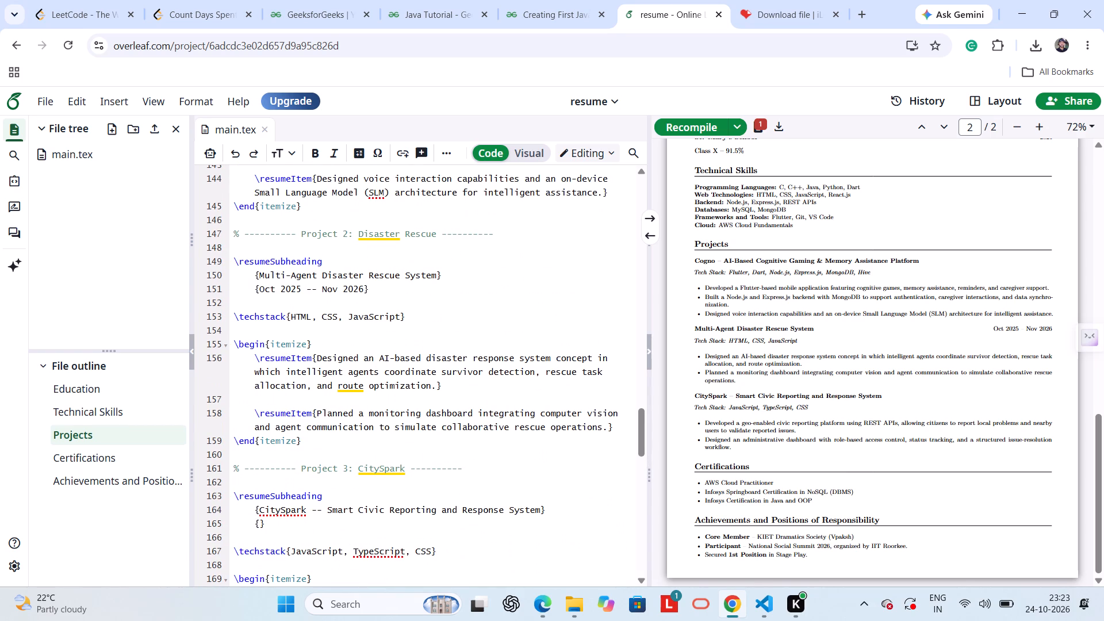
pyautogui.click(366, 292)
pyautogui.press('BackSpace')
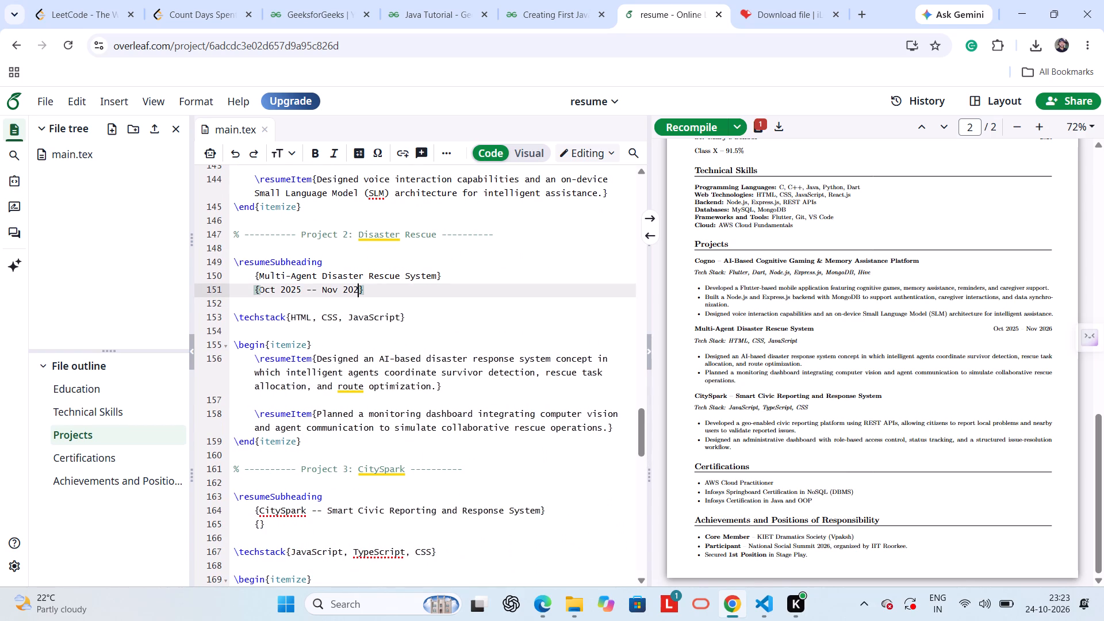
pyautogui.press('5')
# Recompile the resume to update its PDF preview with the edited project date.
pyautogui.scroll(1, 366, 292)
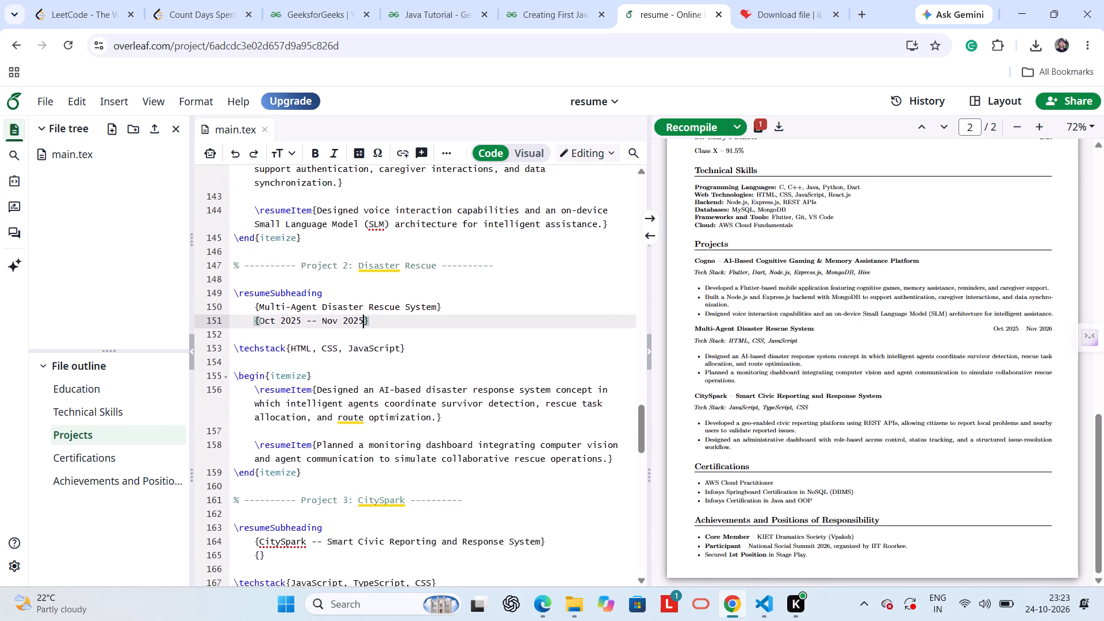
pyautogui.scroll(1, 366, 292)
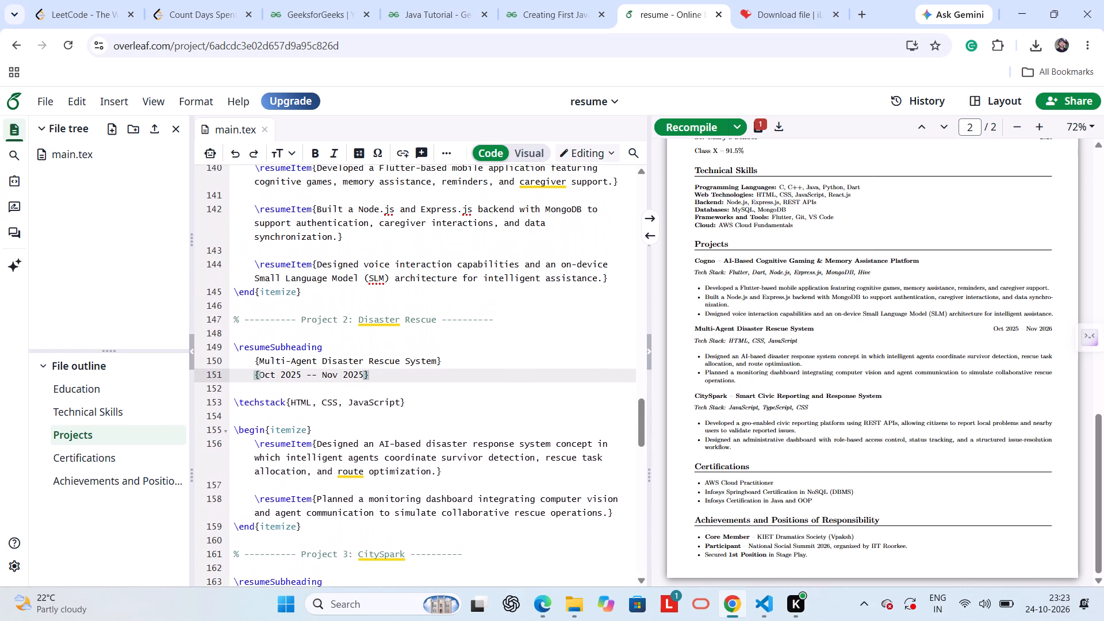
pyautogui.scroll(1, 366, 292)
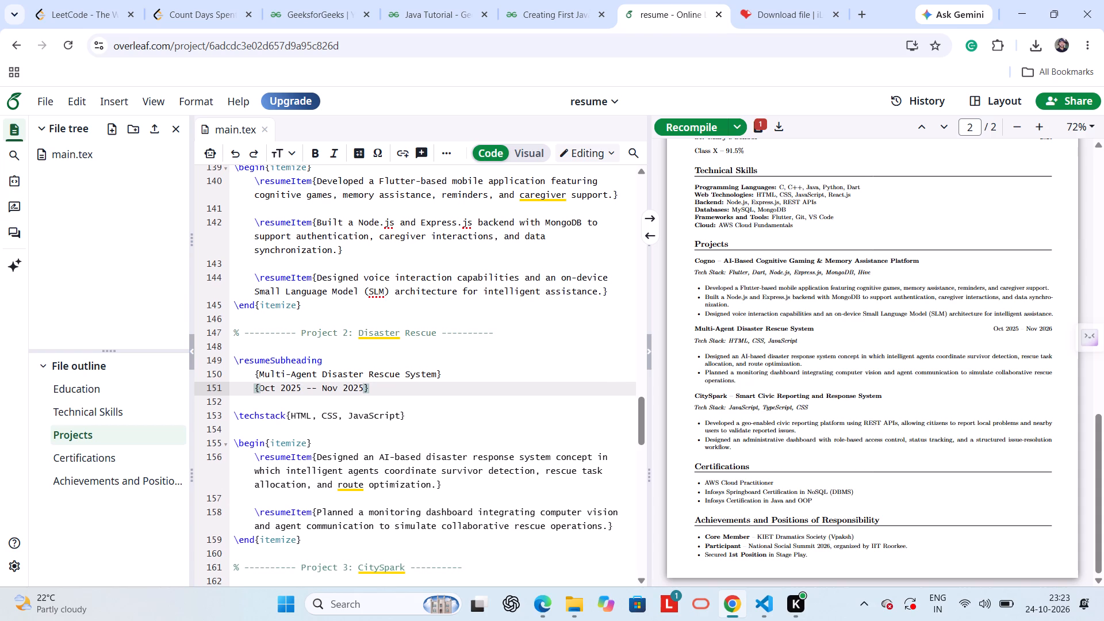
pyautogui.scroll(1, 366, 292)
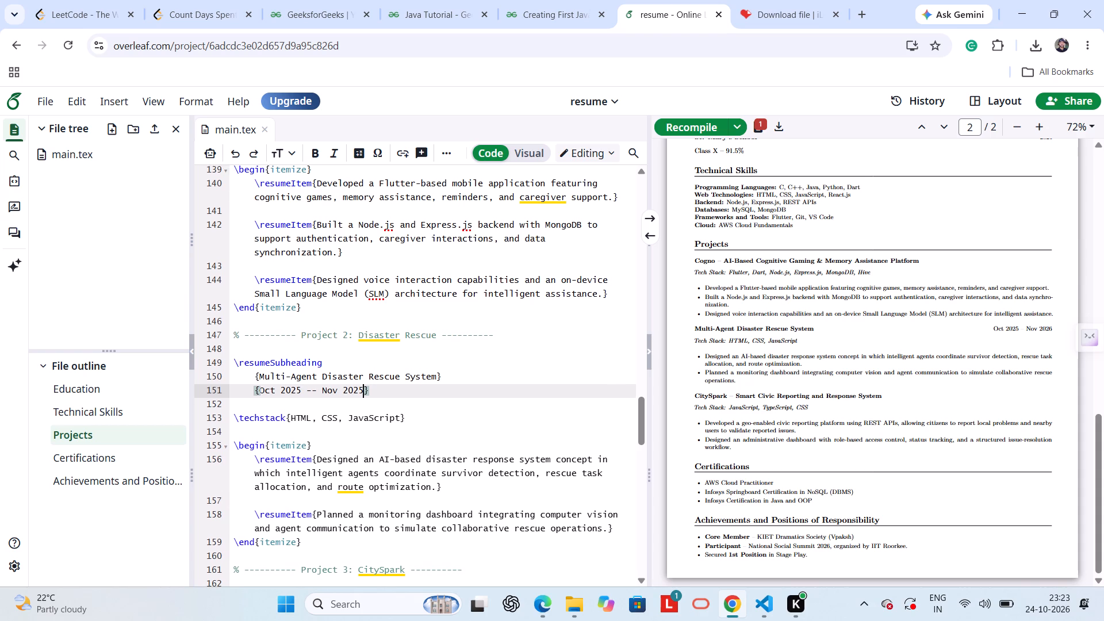
pyautogui.scroll(1, 366, 292)
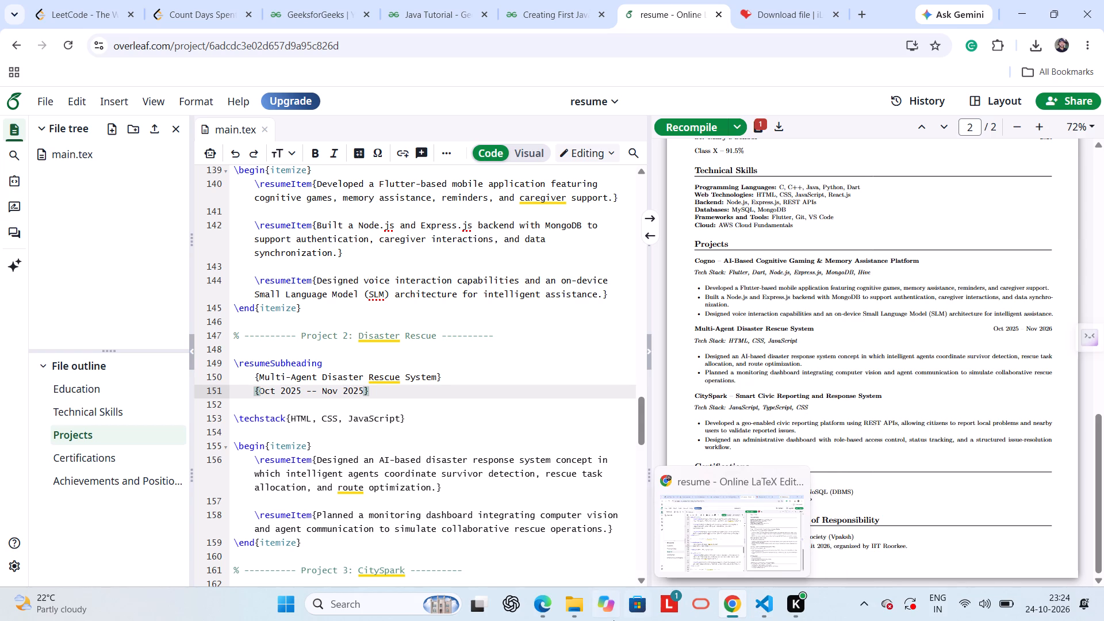
pyautogui.click(684, 123)
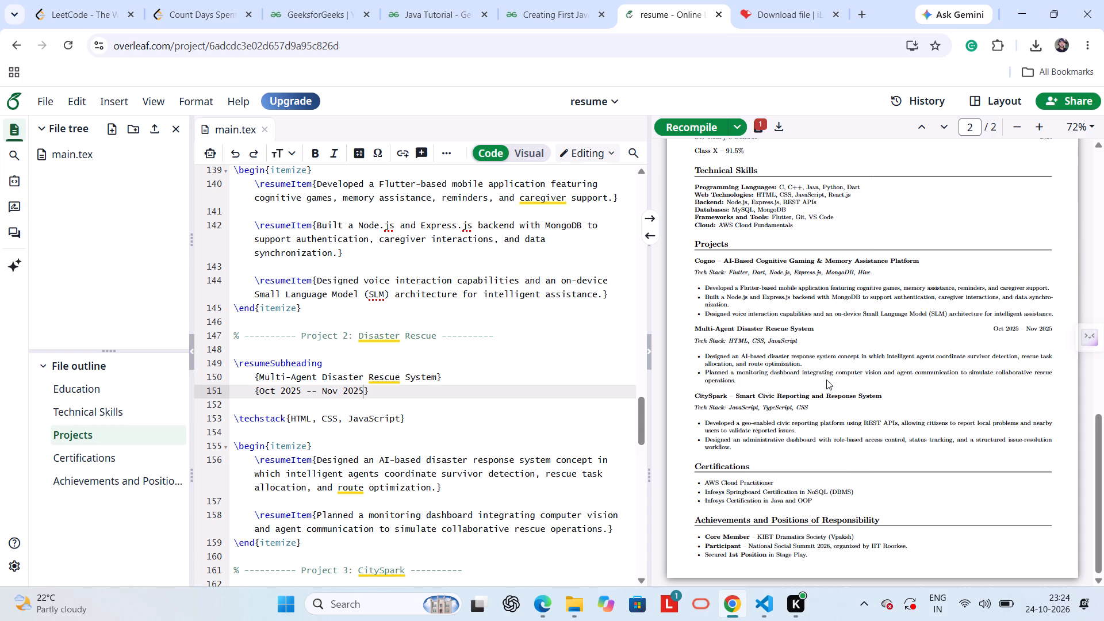
# Look over the main.tex source from the Disaster Rescue project to the end of the document.
pyautogui.scroll(-1, 372, 462)
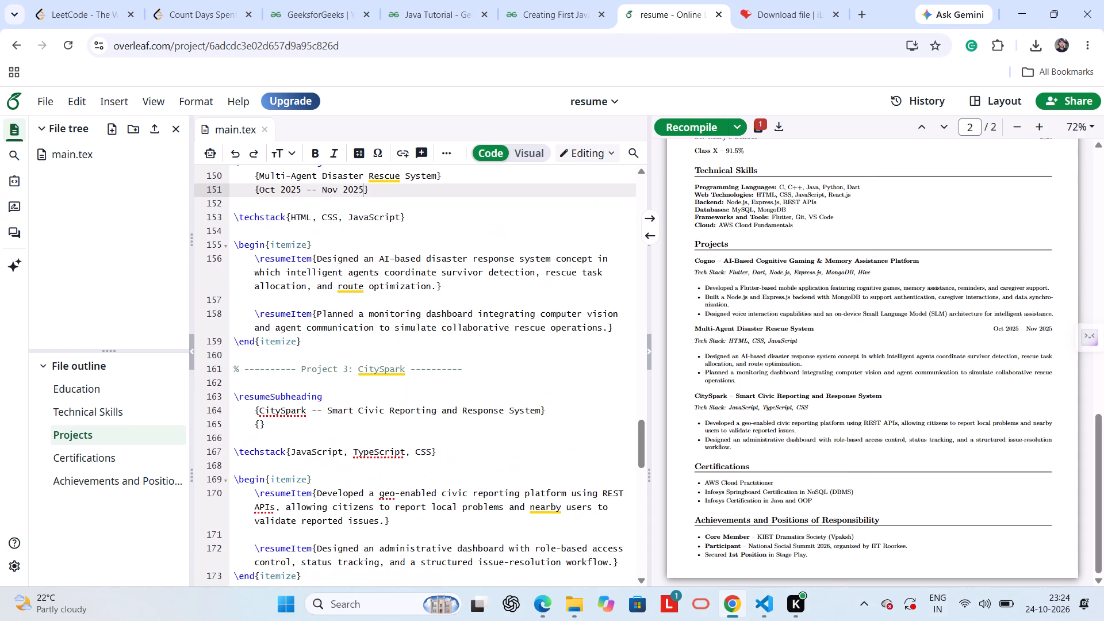
pyautogui.scroll(-1, 372, 462)
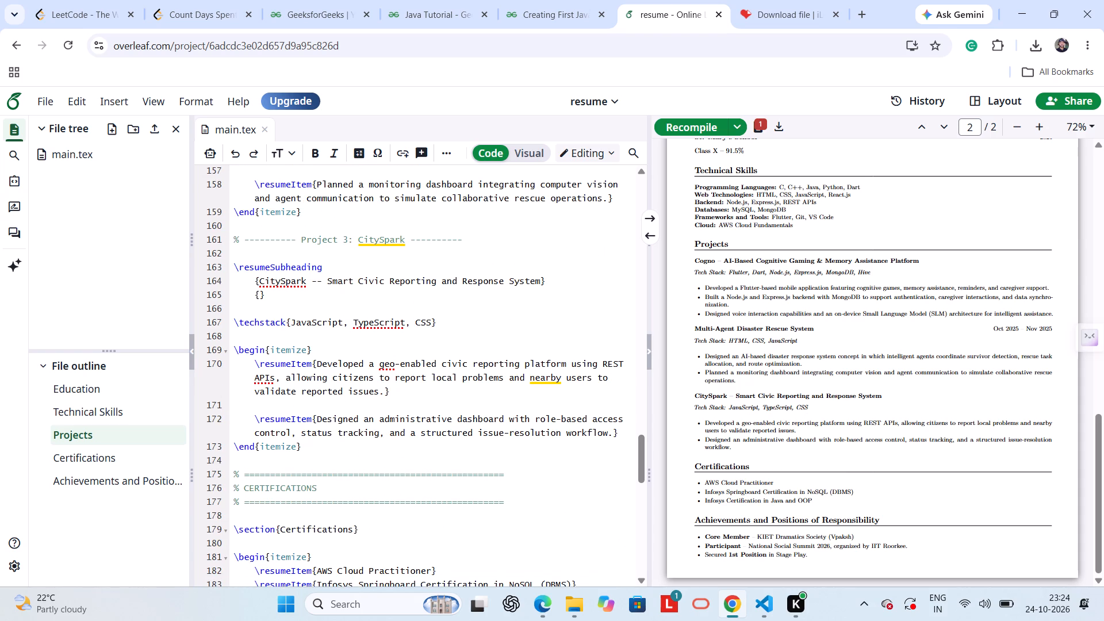
pyautogui.scroll(-4, 372, 462)
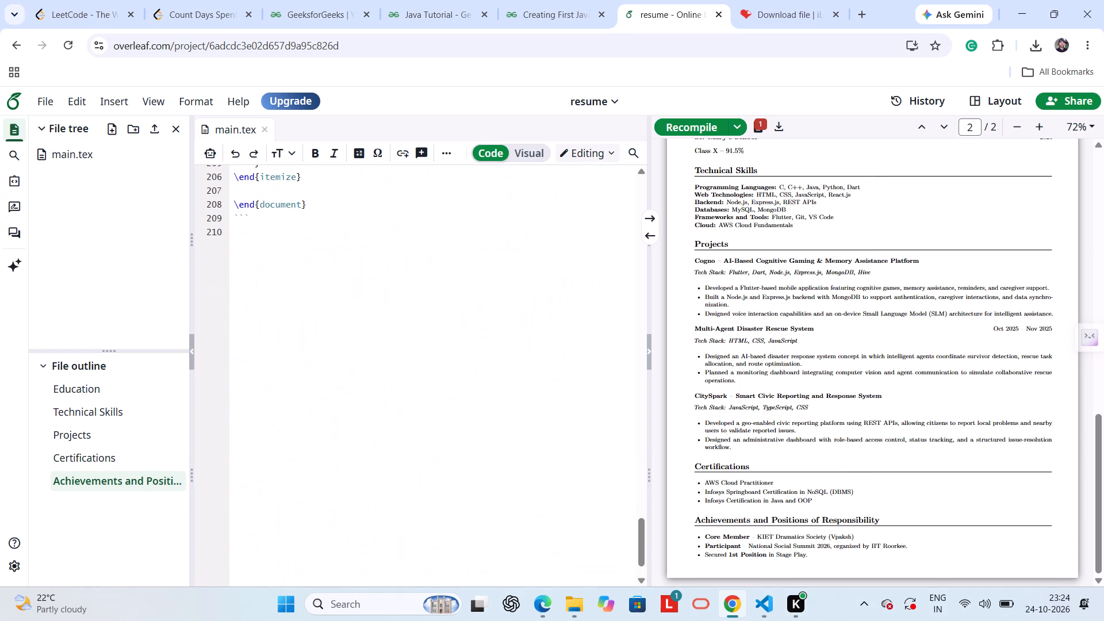
pyautogui.scroll(7, 372, 462)
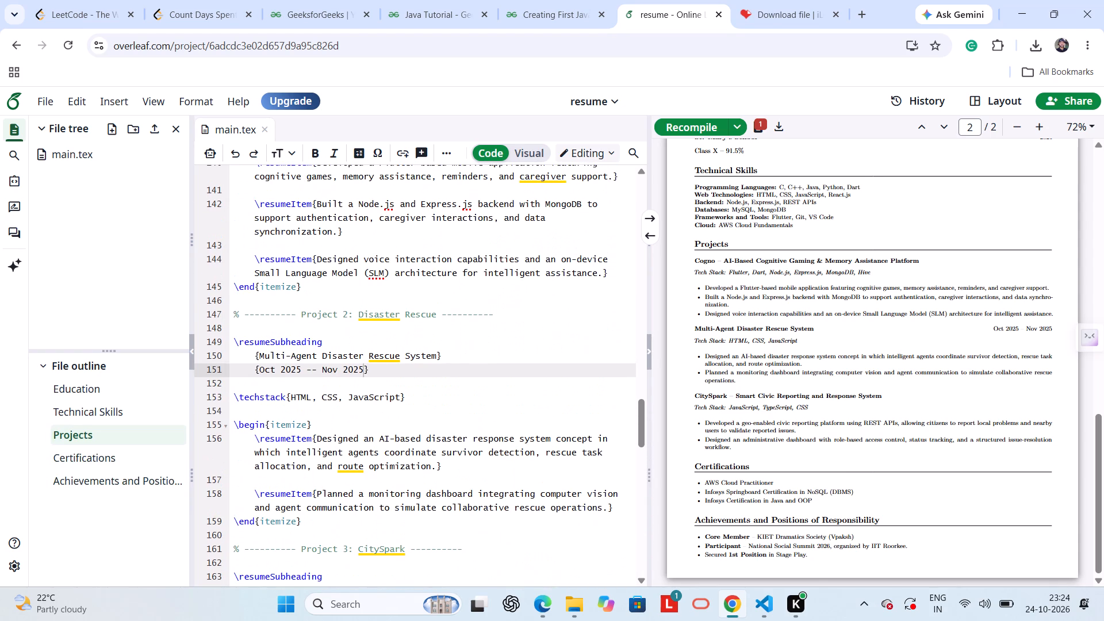
pyautogui.scroll(-1, 348, 459)
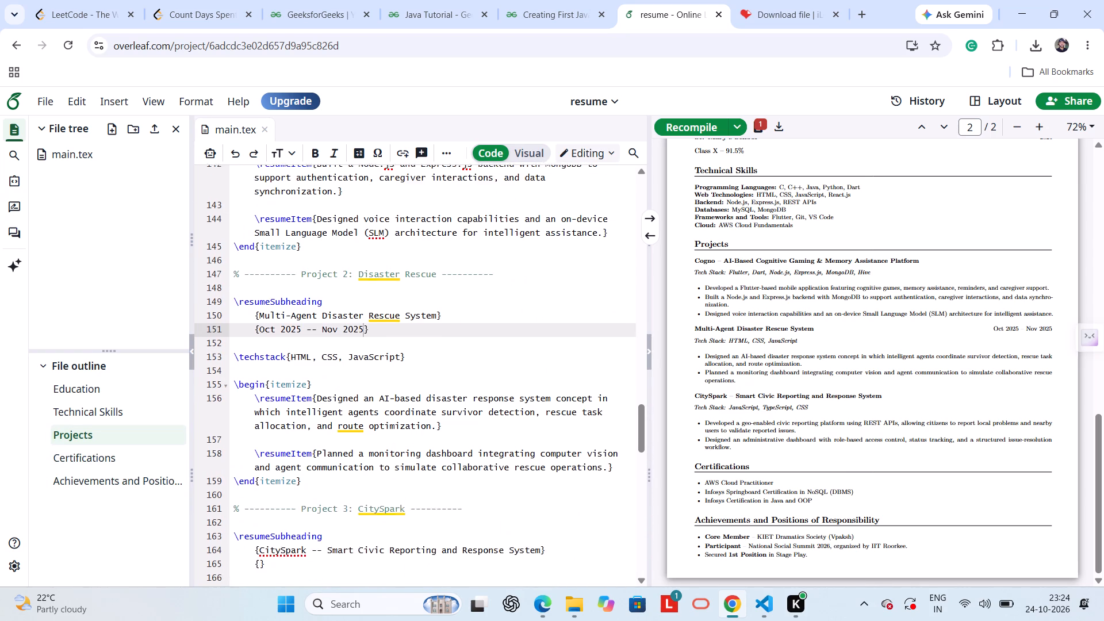
pyautogui.scroll(-1, 348, 459)
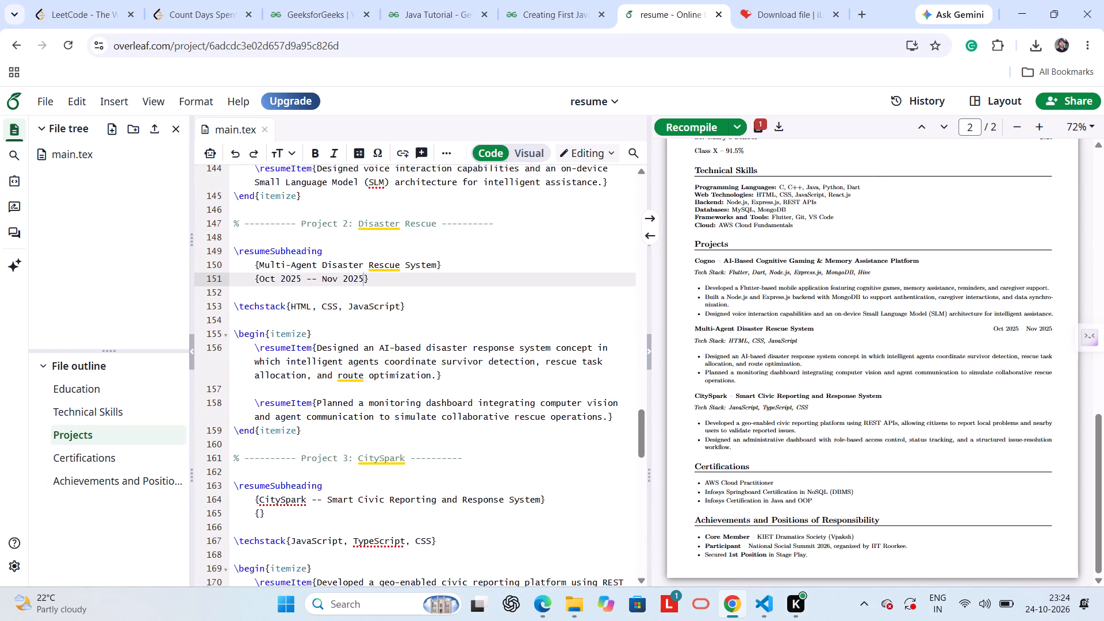
# Search the computer for "adar" and open the Adarsh_RESUME PDF from the results.
pyautogui.click(347, 609)
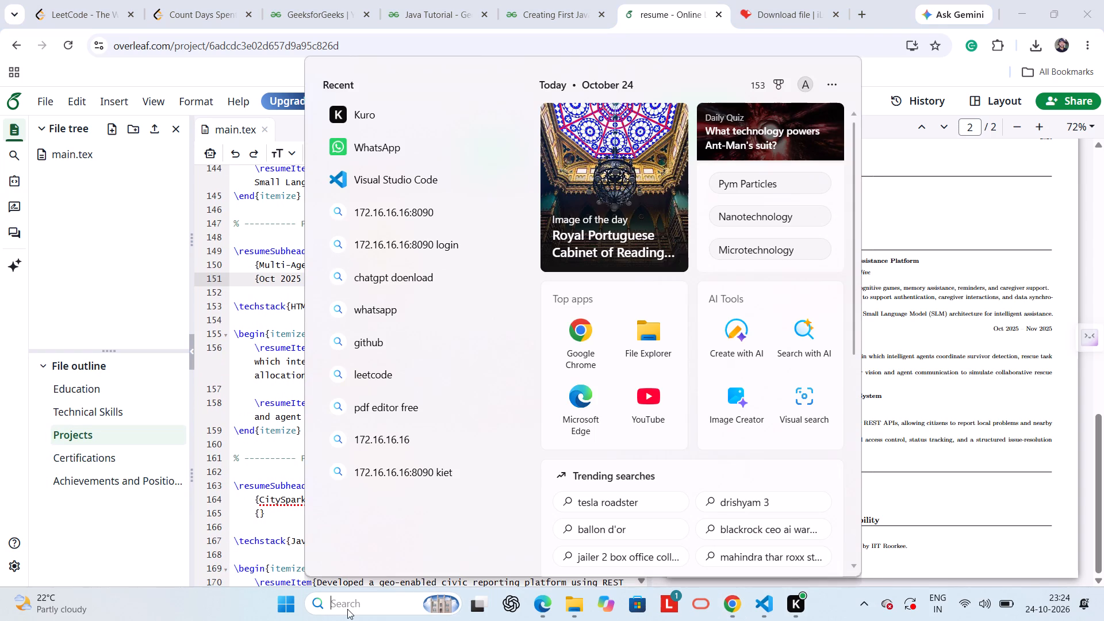
pyautogui.write('adar')
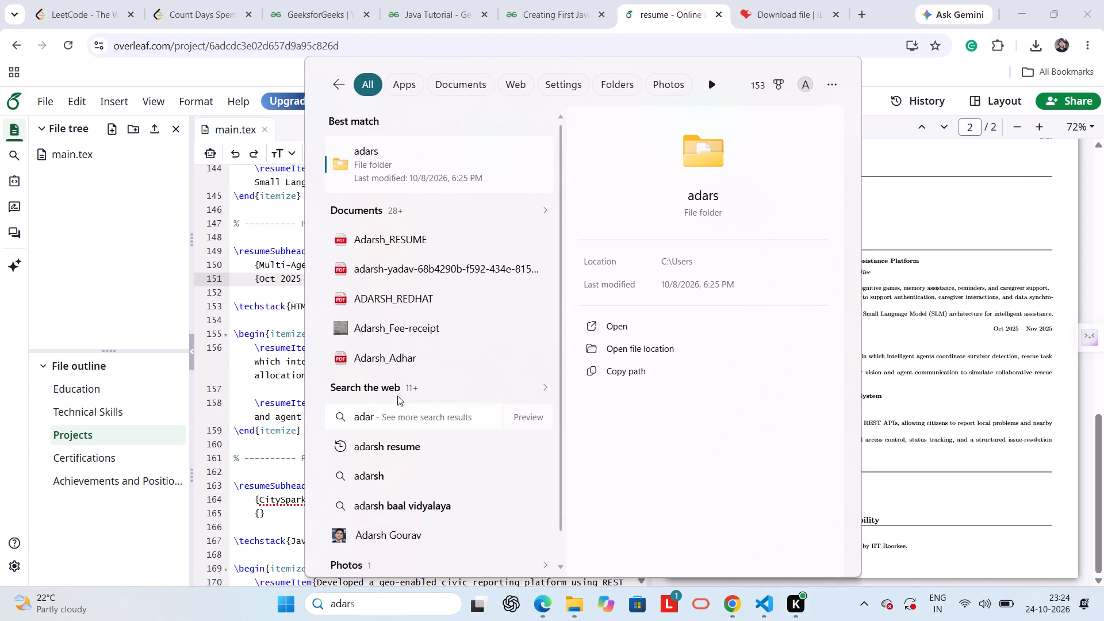
pyautogui.click(393, 239)
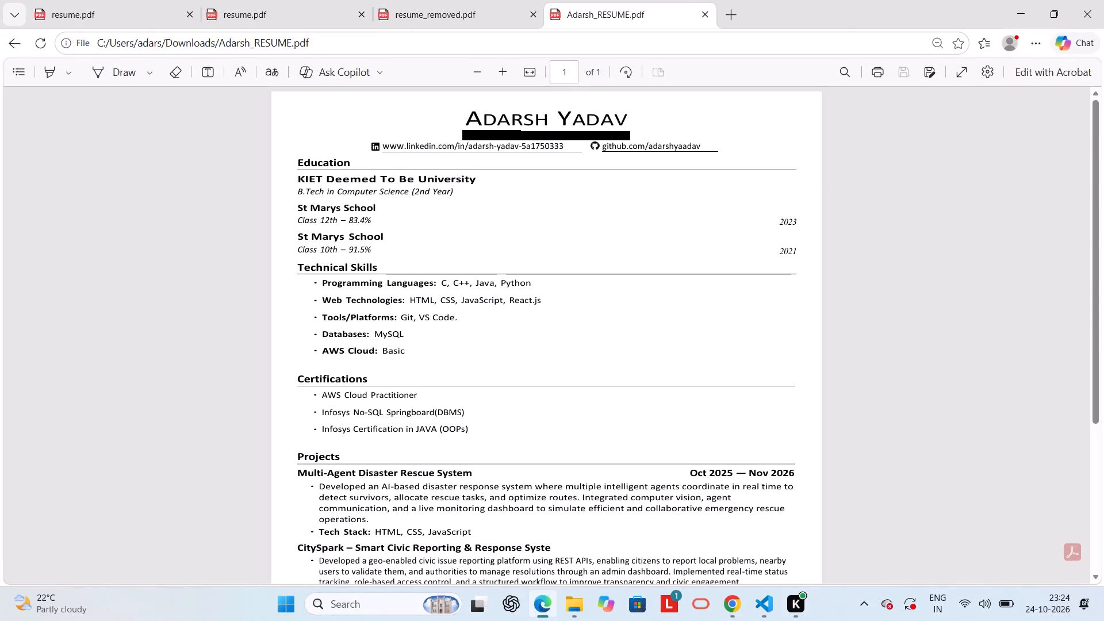
# Check the older resume's remaining sections, and in Overleaf's main.tex fill the CitySpark project's empty date field with Nov 2025 -- Dec 2025.
pyautogui.scroll(-1, 492, 273)
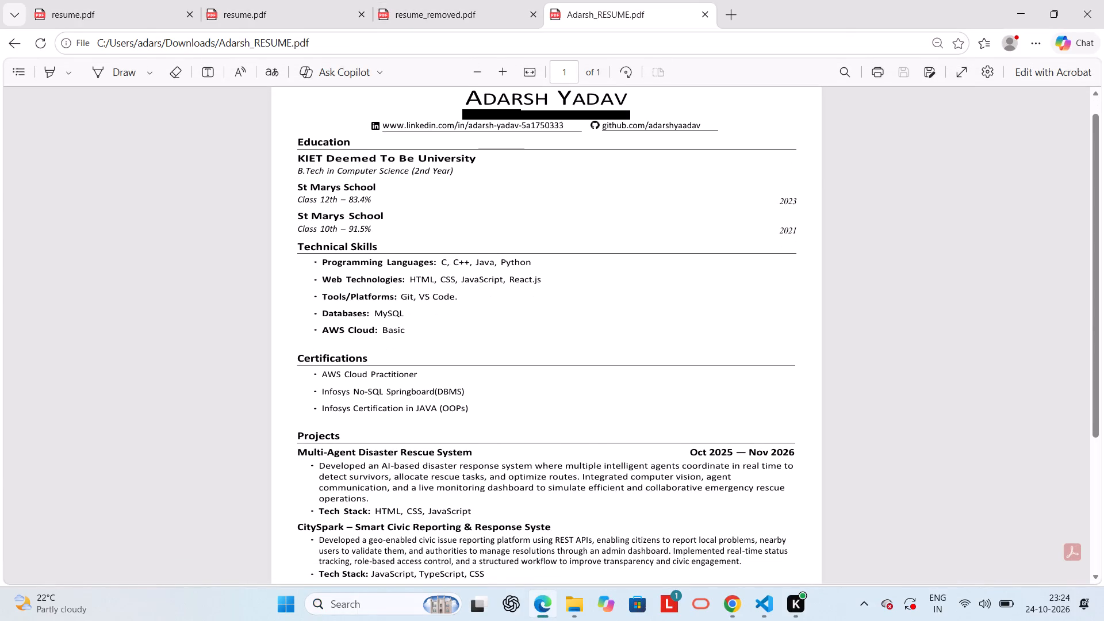
pyautogui.scroll(-2, 492, 273)
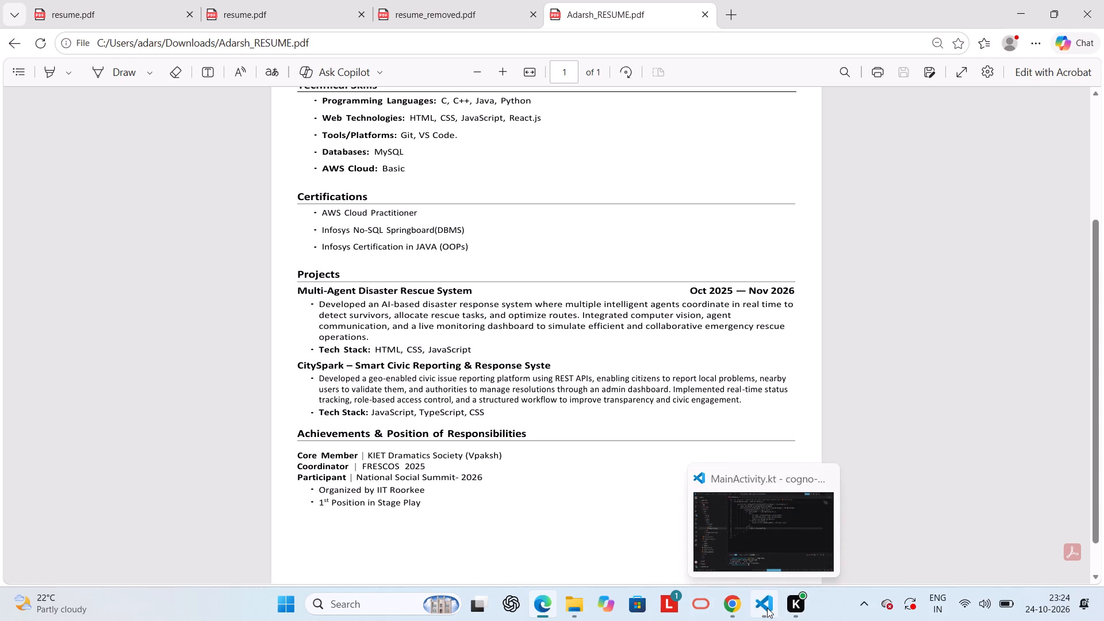
pyautogui.click(723, 603)
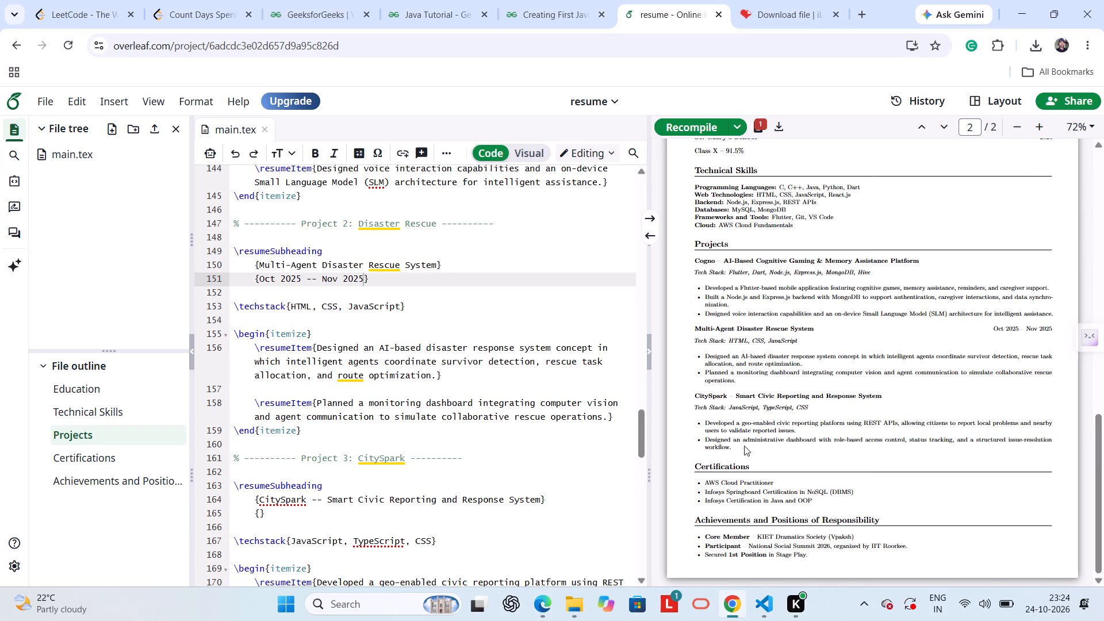
pyautogui.scroll(-1, 538, 423)
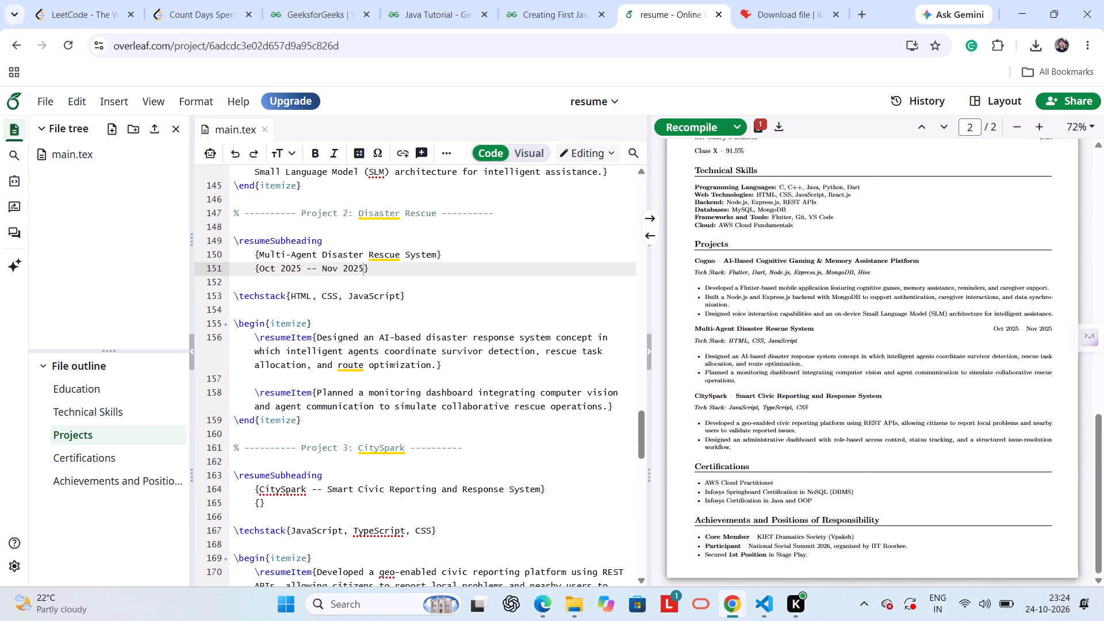
pyautogui.click(260, 505)
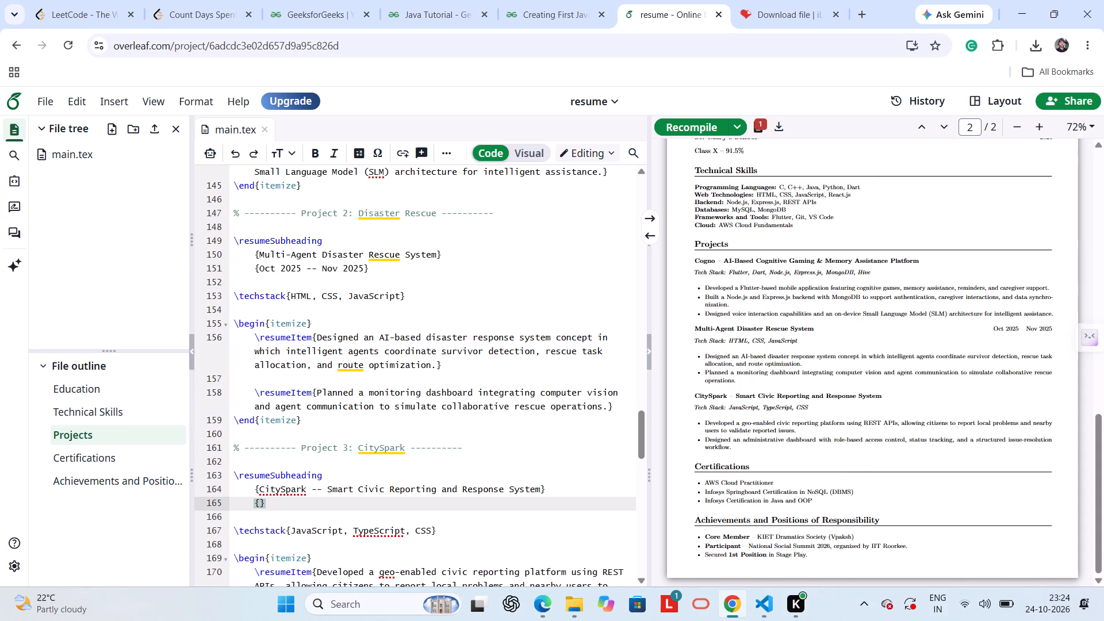
pyautogui.write('feb')
pyautogui.press('BackSpace')
pyautogui.press('BackSpace')
pyautogui.press('BackSpace')
pyautogui.write('Nov')
pyautogui.write('25')
pyautogui.press('BackSpace')
pyautogui.press('BackSpace')
pyautogui.press('space')
pyautogui.write('2025')
pyautogui.press('space')
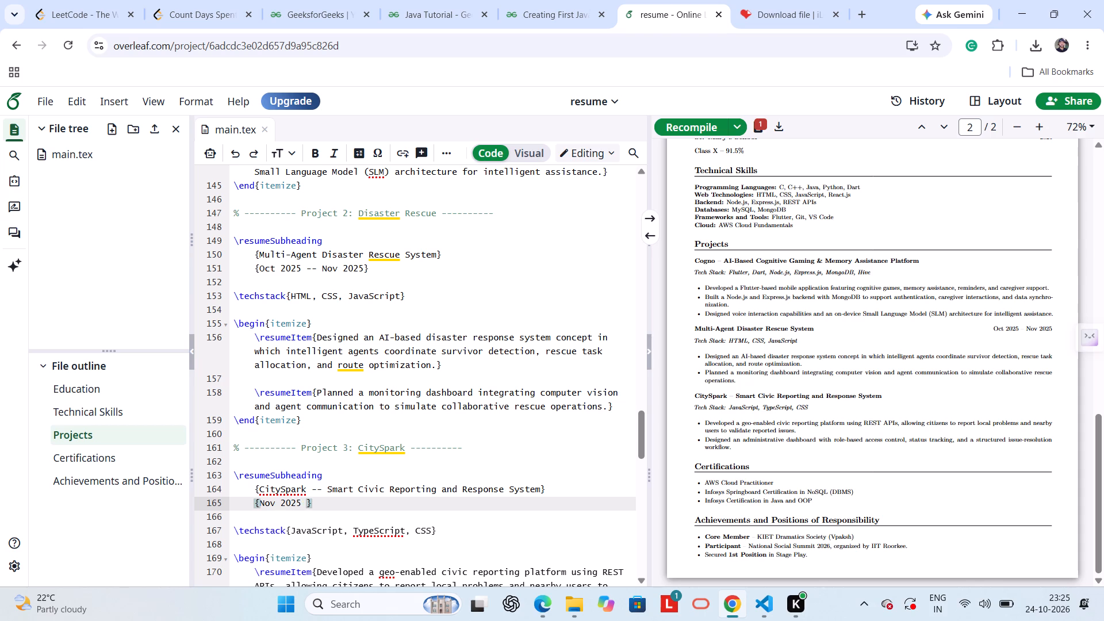
pyautogui.press('space')
pyautogui.press('BackSpace')
pyautogui.write('--')
pyautogui.press('space')
pyautogui.write('Dec 2025')
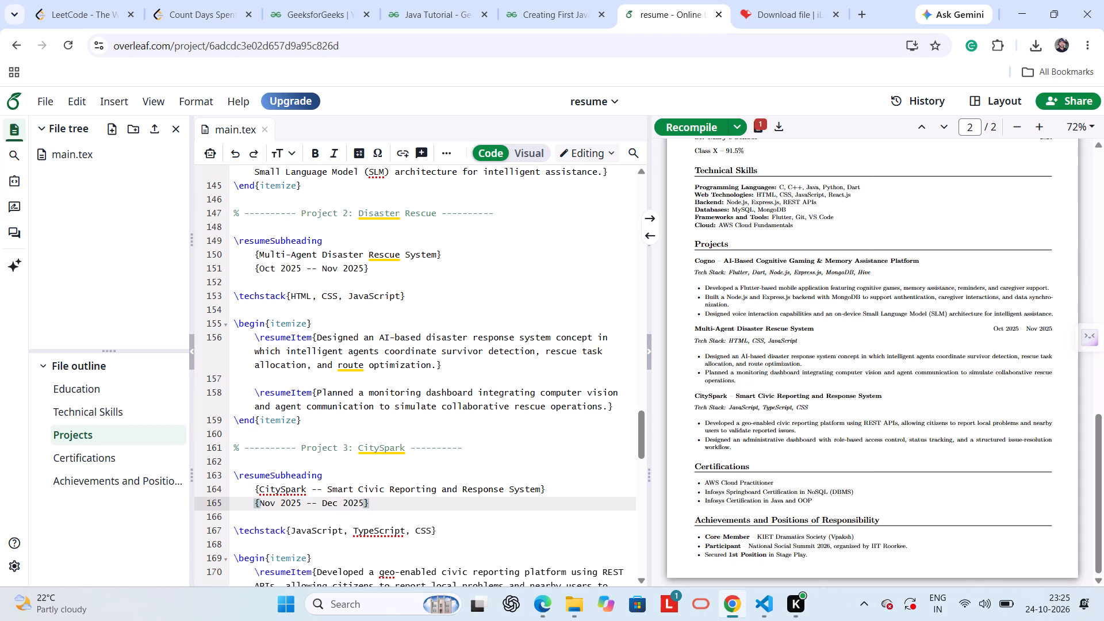
pyautogui.press('Left')
pyautogui.press('Left')
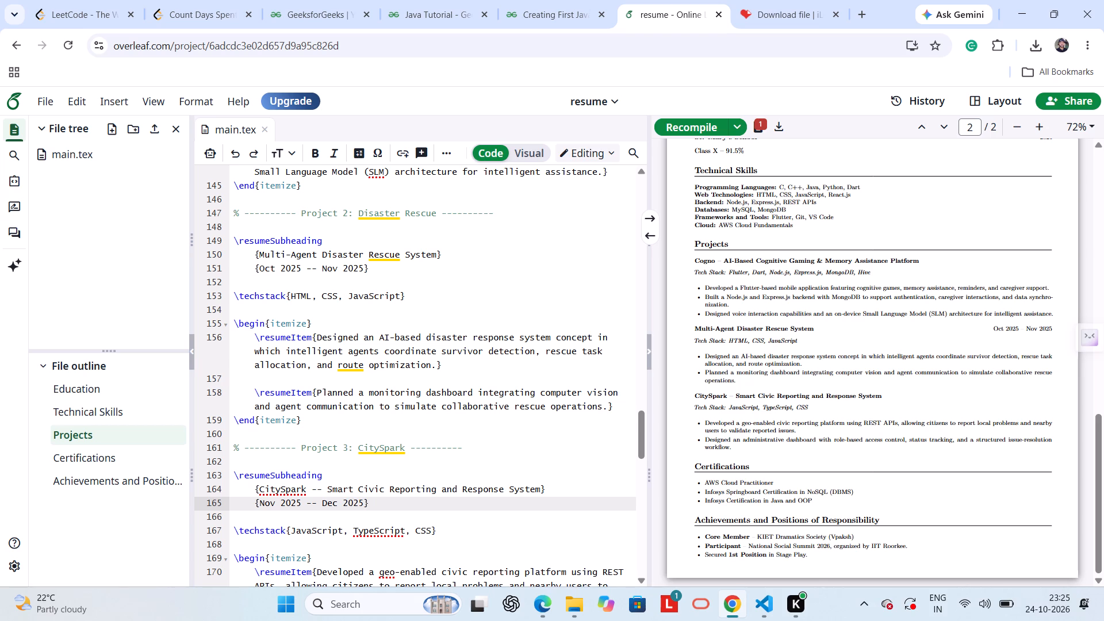
# Change the Multi-Agent Disaster Rescue System project's date range in main.tex to Nov 2025 -- Dec 2025.
pyautogui.click(274, 267)
pyautogui.press('BackSpace')
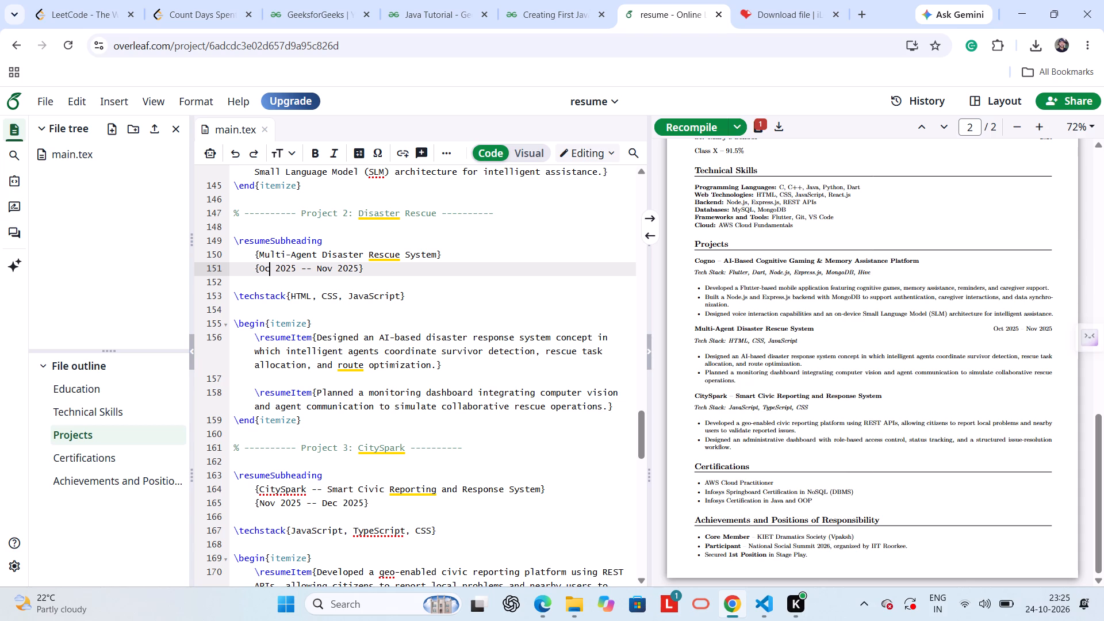
pyautogui.press('BackSpace')
pyautogui.press('BackSpace')
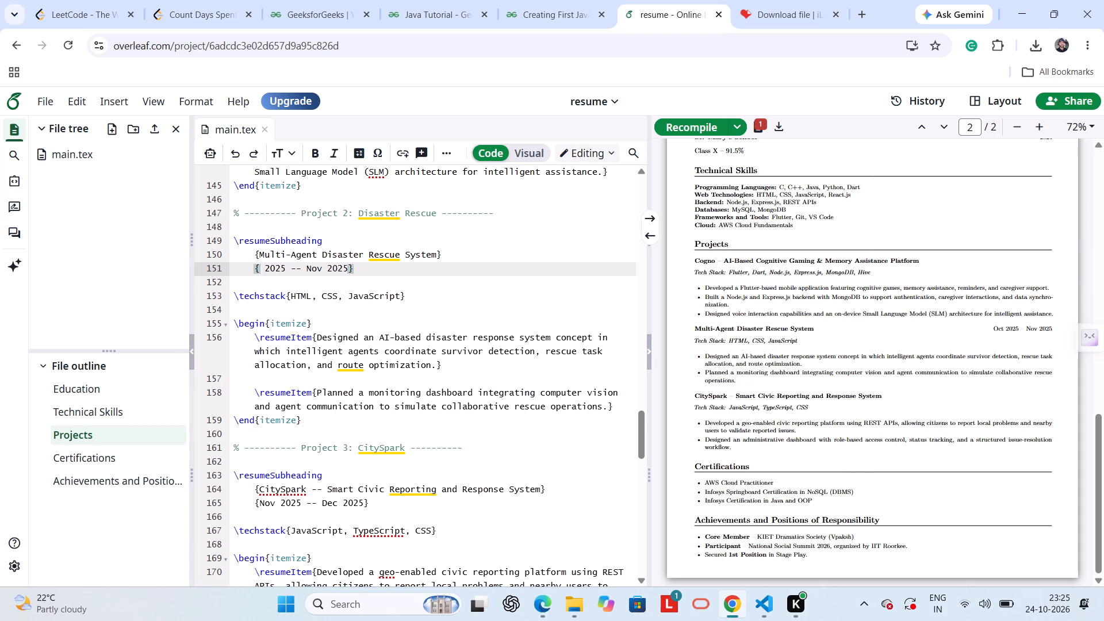
pyautogui.hotkey('shift', 'n')
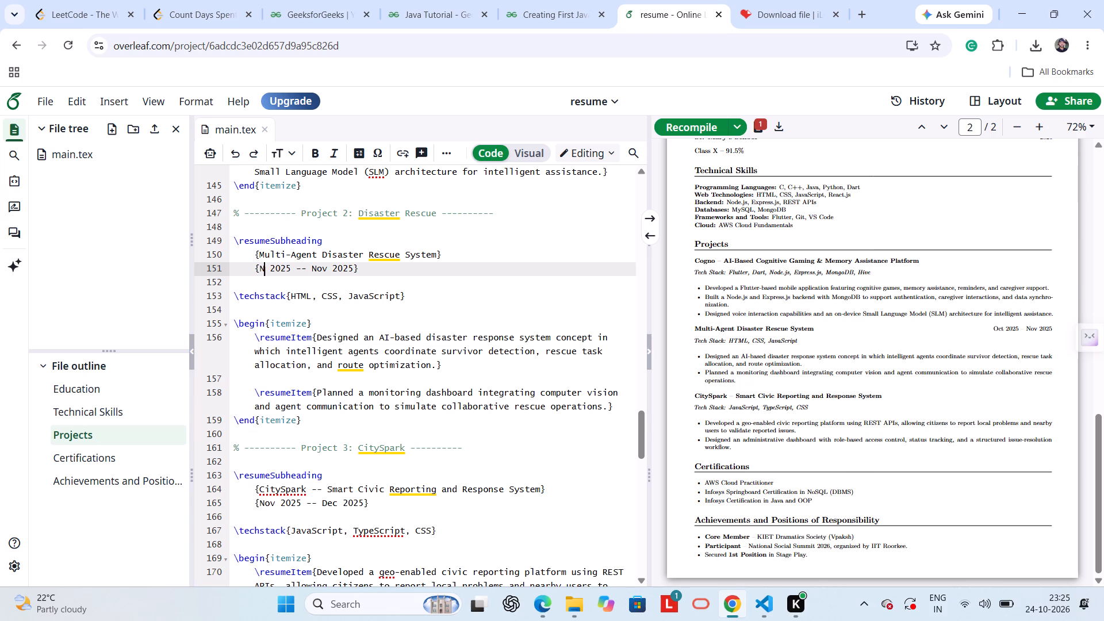
pyautogui.write('ov')
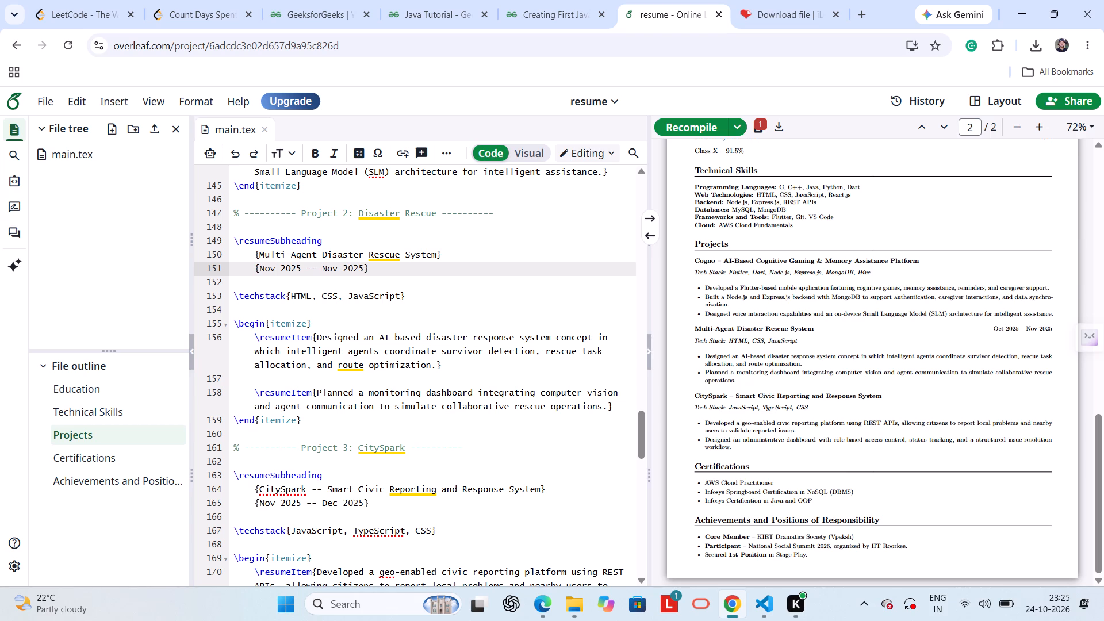
pyautogui.press('Right')
pyautogui.press('Right')
pyautogui.press('Right')
pyautogui.press('Right')
pyautogui.press('Right')
pyautogui.press('Right')
pyautogui.press('Right')
pyautogui.press('Right')
pyautogui.press('Right')
pyautogui.press('Right')
pyautogui.press('Right')
pyautogui.press('Right')
pyautogui.press('BackSpace')
pyautogui.press('BackSpace')
pyautogui.press('BackSpace')
pyautogui.write('Dec')
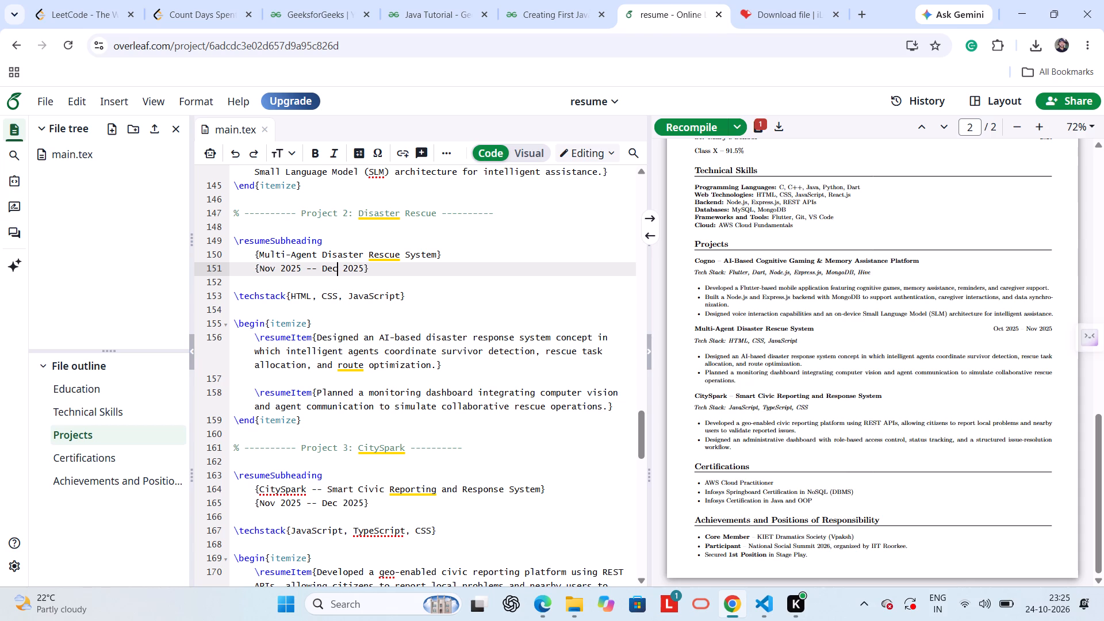
# Change the CitySpark project's date range in main.tex to Oct 2025 -- Nov 2025.
pyautogui.click(275, 504)
pyautogui.press('BackSpace')
pyautogui.press('BackSpace')
pyautogui.press('BackSpace')
pyautogui.write('Oct')
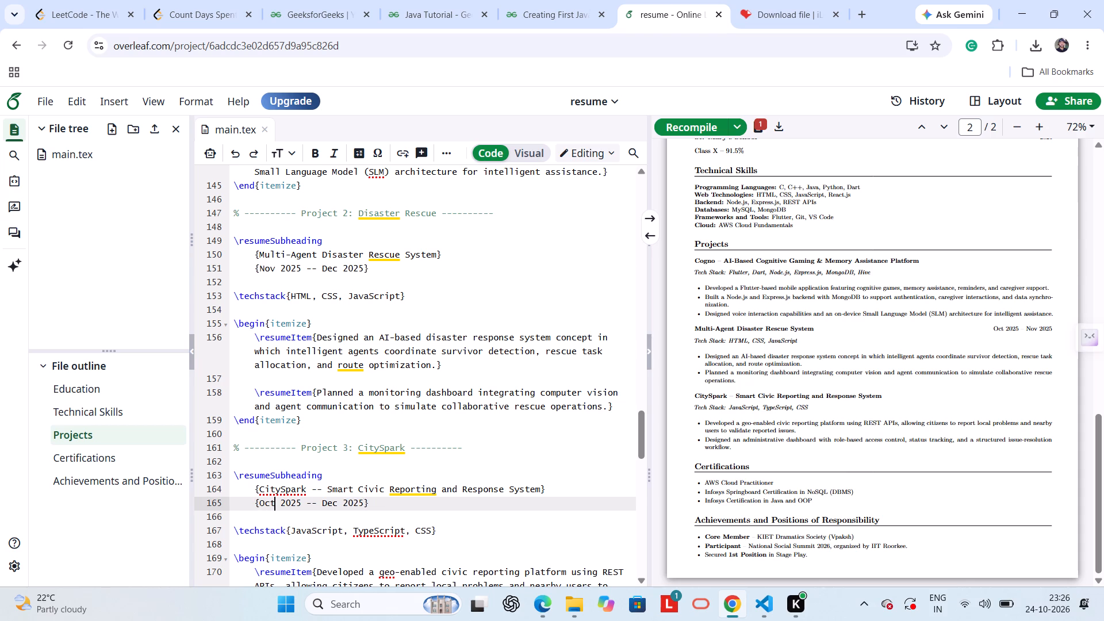
pyautogui.press('Right')
pyautogui.press('Right')
pyautogui.press('Right')
pyautogui.press('Right')
pyautogui.press('Right')
pyautogui.press('Right')
pyautogui.press('Right')
pyautogui.press('Right')
pyautogui.press('Right')
pyautogui.press('Right')
pyautogui.press('Right')
pyautogui.press('Right')
pyautogui.press('BackSpace')
pyautogui.press('BackSpace')
pyautogui.press('BackSpace')
pyautogui.write('Nov')
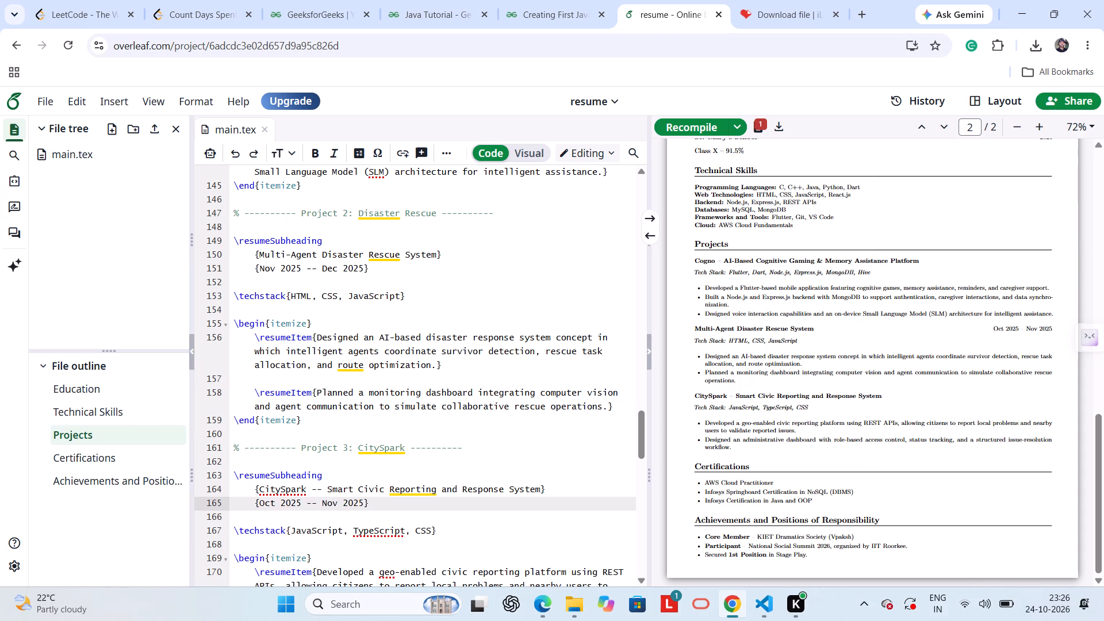
# Recompile the resume to update the PDF preview with the Disaster Rescue and CitySpark dates.
pyautogui.click(693, 125)
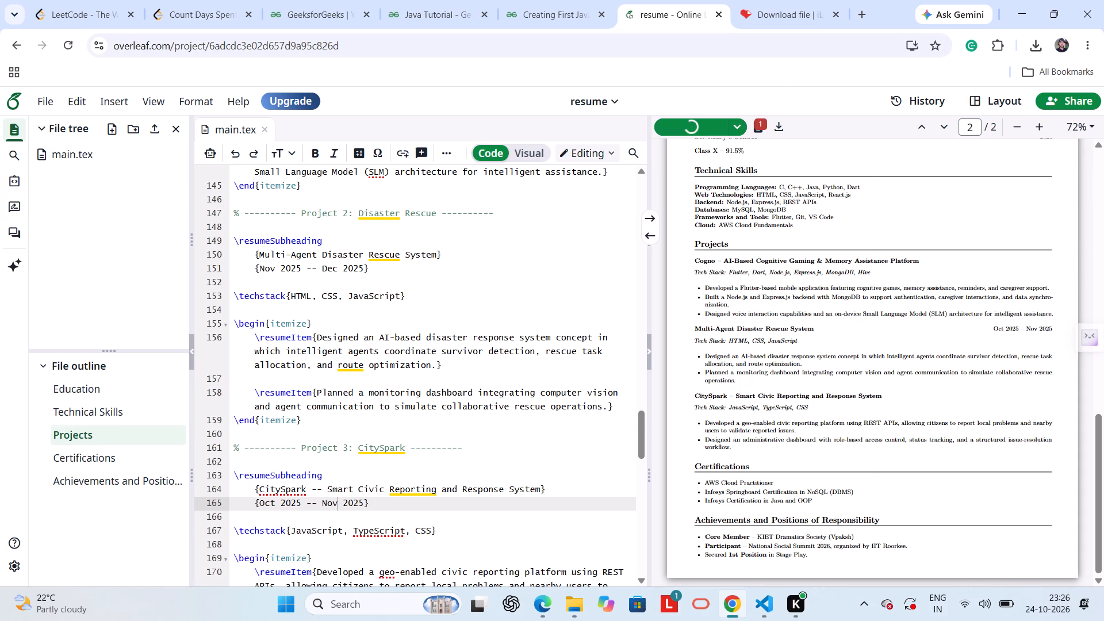
# Fill the empty date field of the Cogno project in main.tex with Oct 2026 -- Nov 2026.
pyautogui.scroll(2, 386, 419)
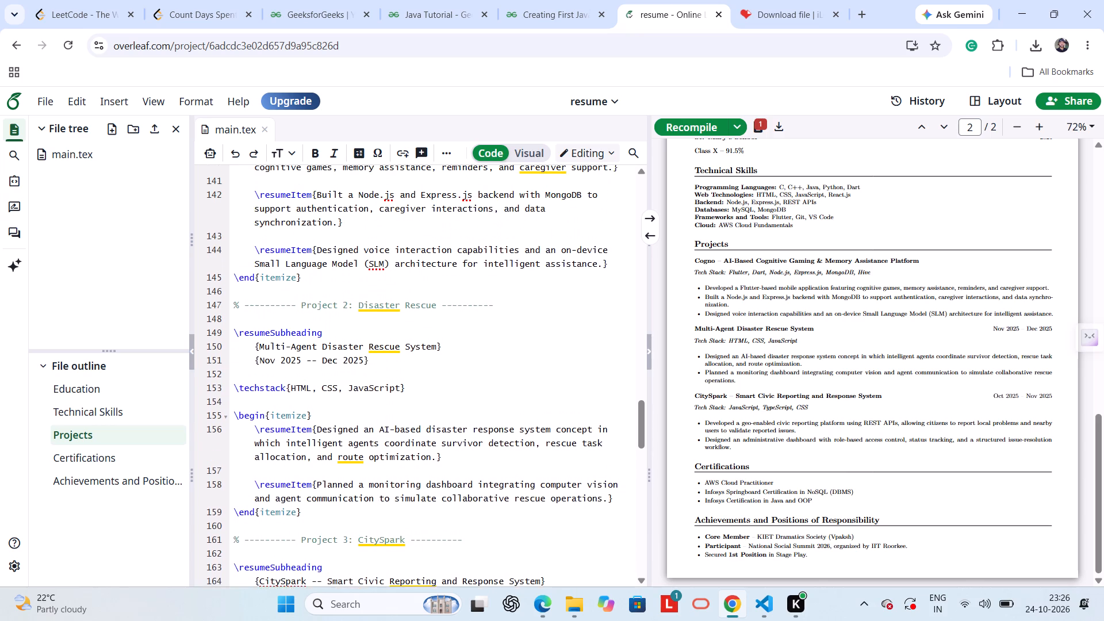
pyautogui.scroll(3, 386, 419)
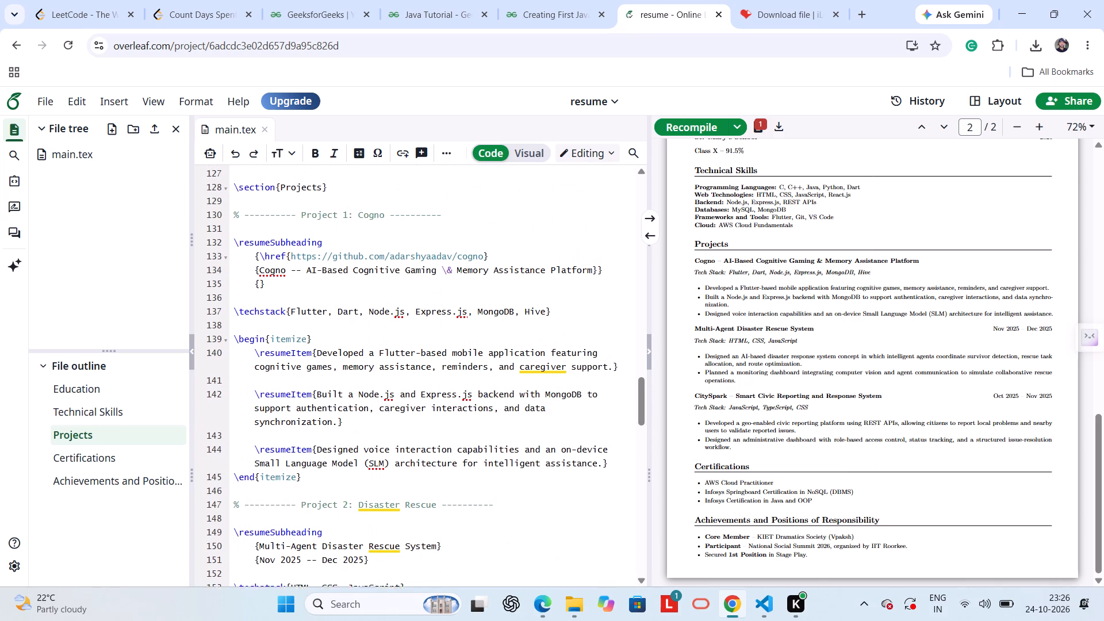
pyautogui.scroll(1, 386, 419)
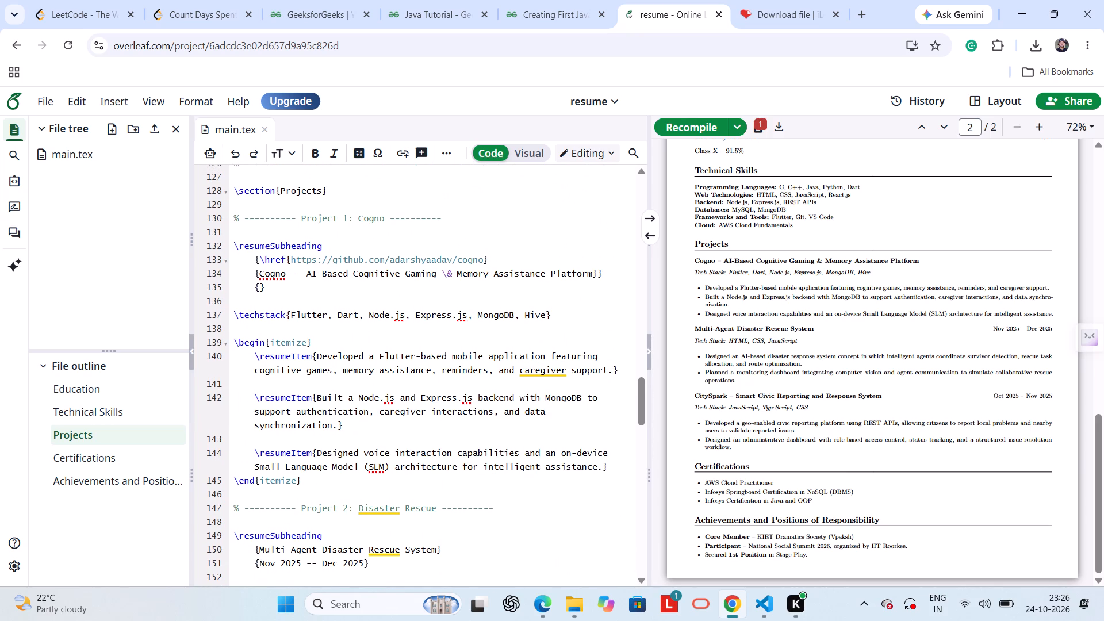
pyautogui.click(260, 290)
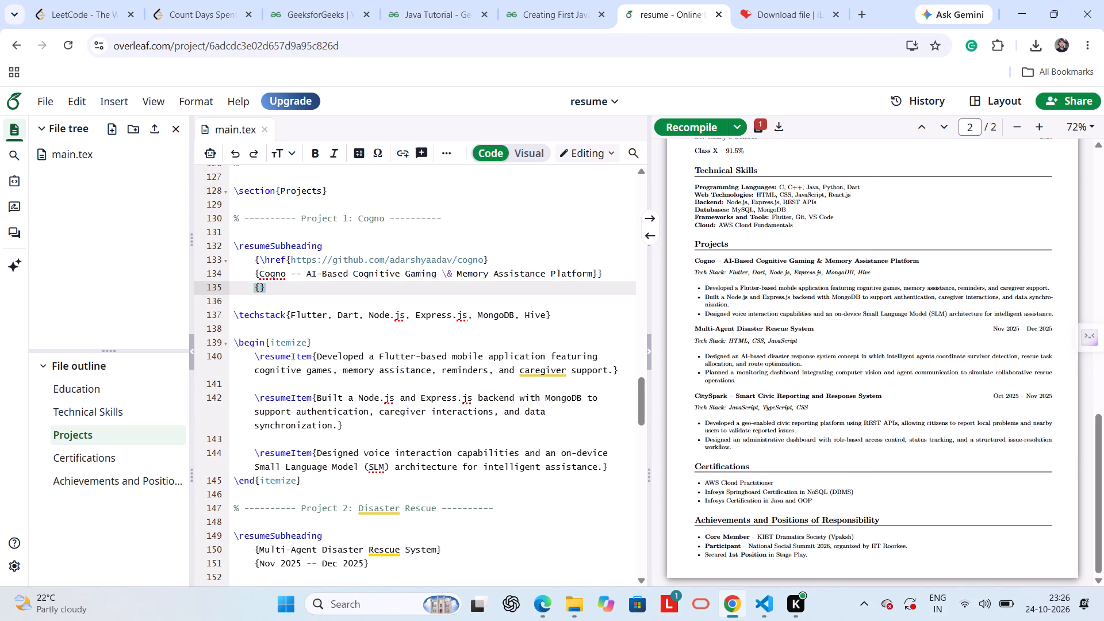
pyautogui.write('Oct')
pyautogui.press('space')
pyautogui.write('202')
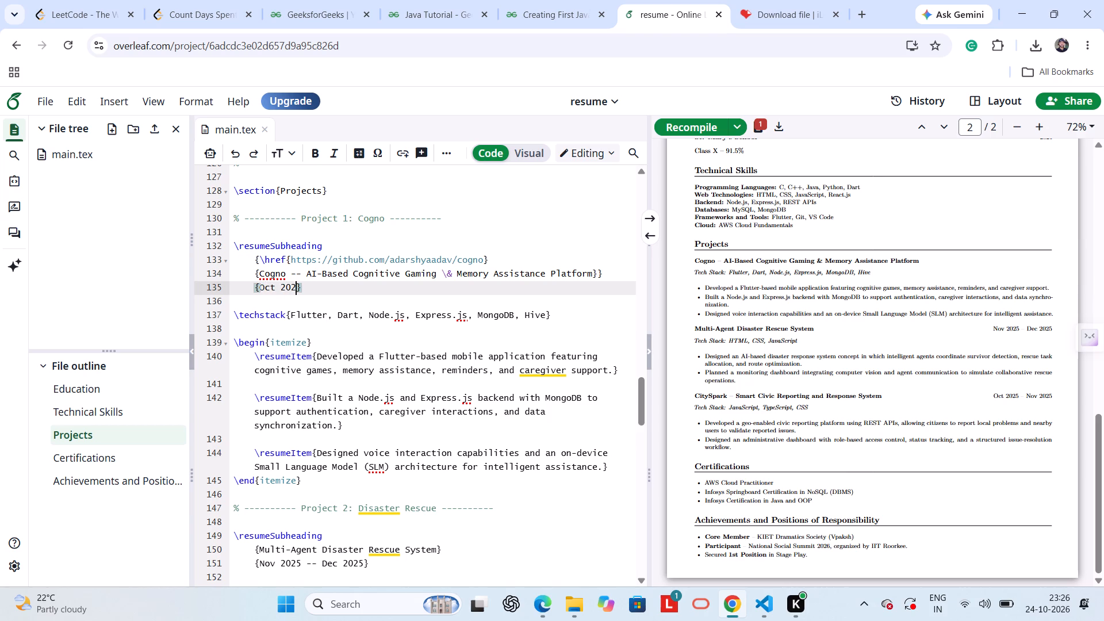
pyautogui.press('6')
pyautogui.press('space')
pyautogui.write('--')
pyautogui.press('space')
pyautogui.write('Nov')
pyautogui.press('space')
pyautogui.write('2026')
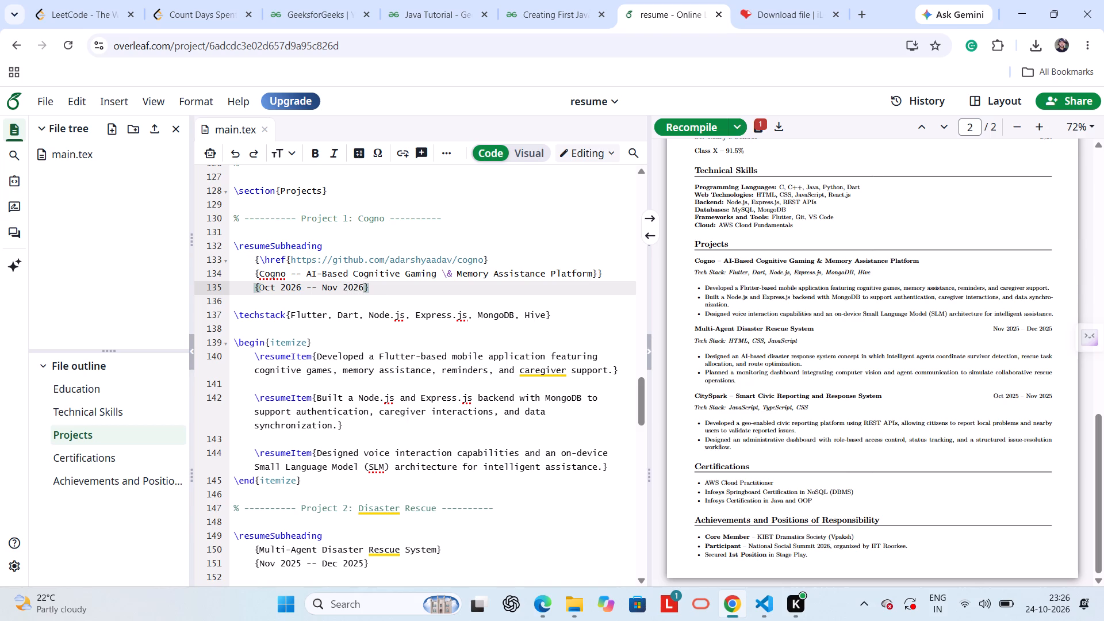
# Recompile the resume to update the PDF preview with the Cogno project dates.
pyautogui.click(688, 124)
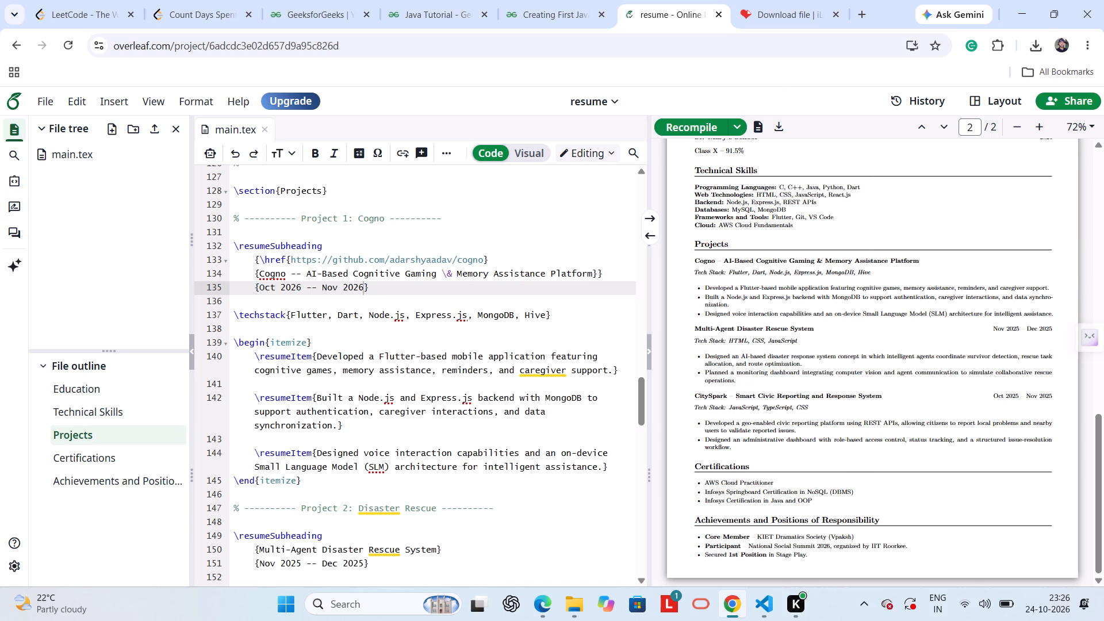
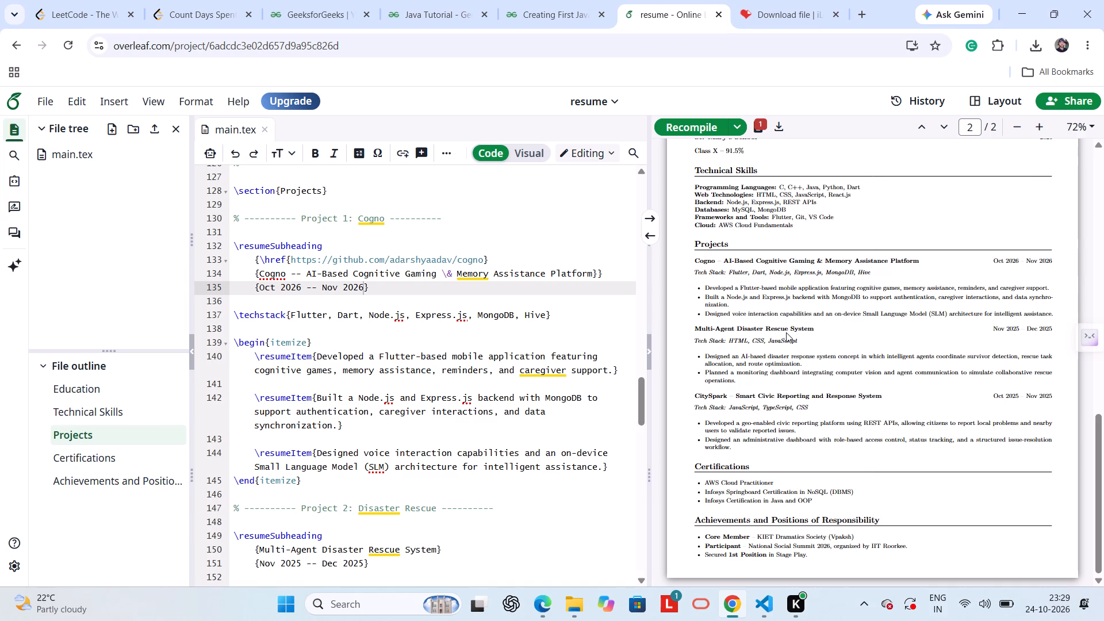
# Review both pages of the compiled resume preview, checking the project dates and the achievements section.
pyautogui.scroll(-2, 786, 332)
pyautogui.scroll(3, 905, 377)
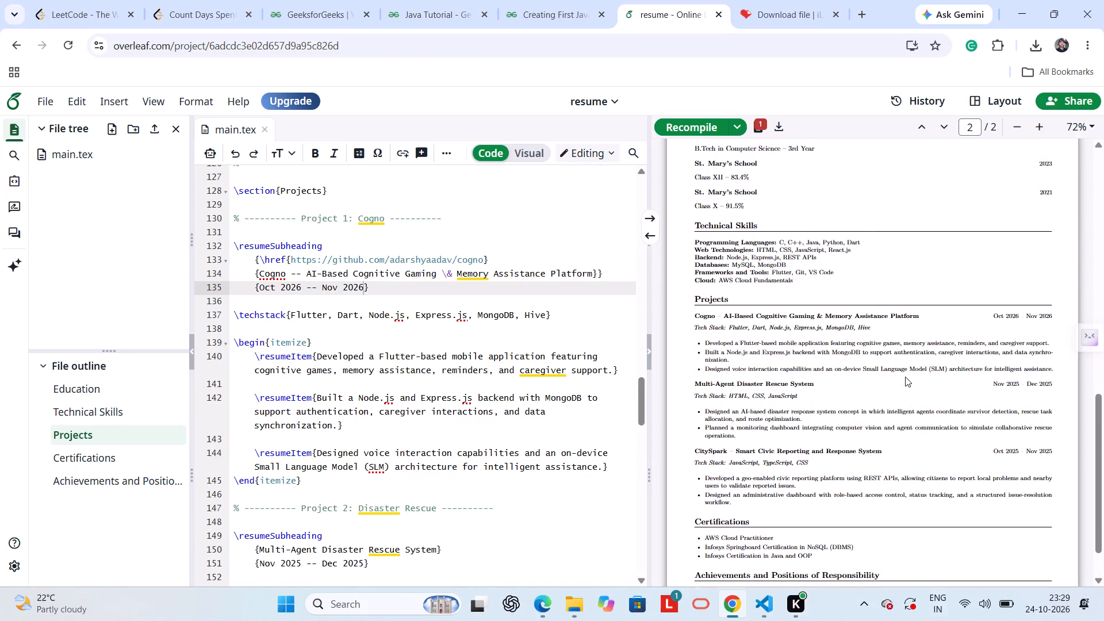
pyautogui.scroll(4, 905, 377)
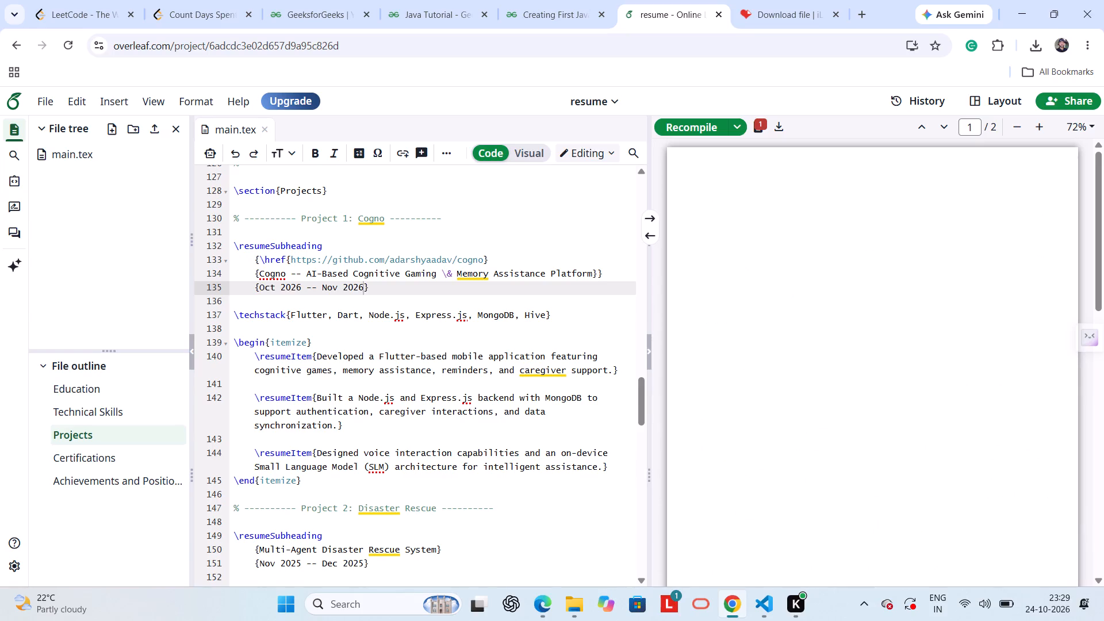
pyautogui.scroll(9, 803, 353)
pyautogui.scroll(-8, 803, 353)
# Copy the Stage Play achievement text into parentheses after IIT Roorkee in the Participant item of main.tex, replacing the item's final period.
pyautogui.scroll(-2, 803, 353)
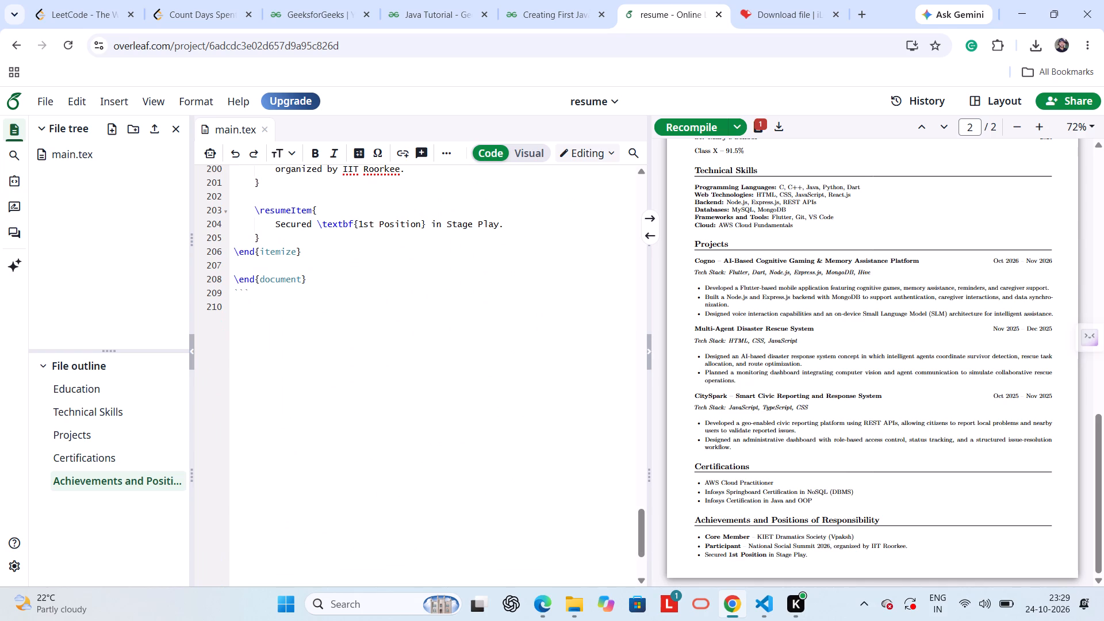
pyautogui.moveTo(275, 229); pyautogui.dragTo(503, 231)
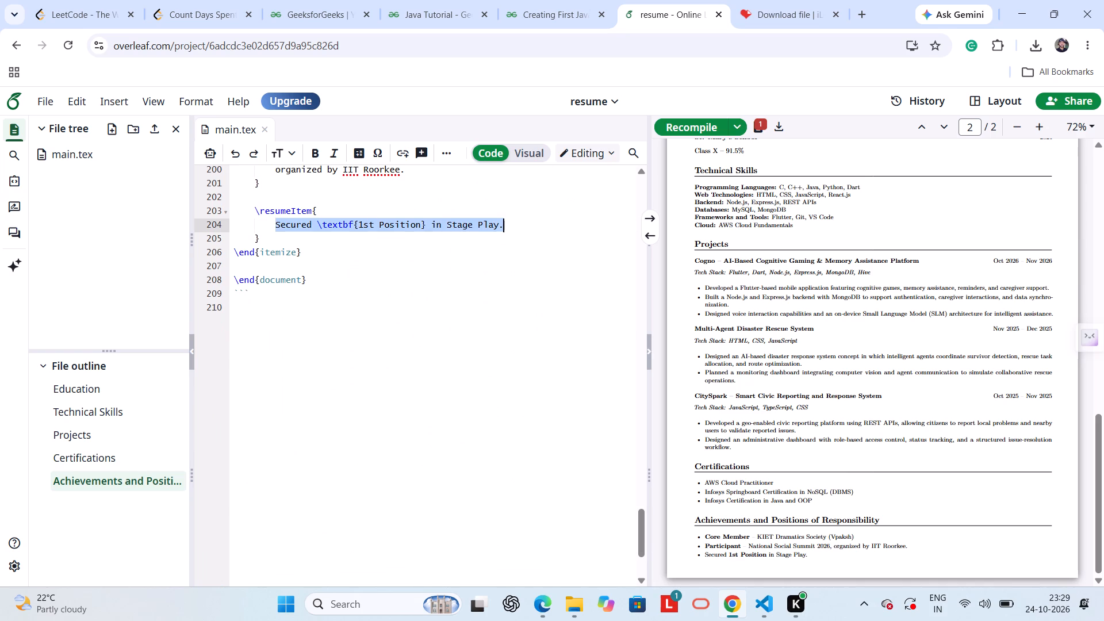
pyautogui.moveTo(503, 231); pyautogui.dragTo(503, 231)
pyautogui.hotkey('ctrl', 'c')
pyautogui.scroll(1, 503, 231)
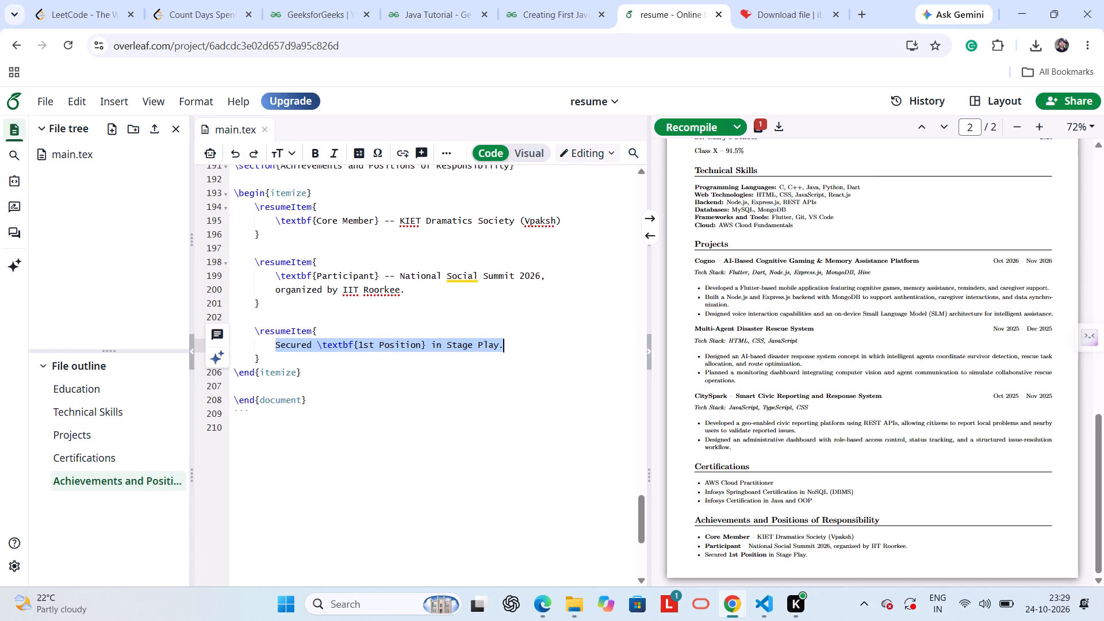
pyautogui.click(425, 295)
pyautogui.press('BackSpace')
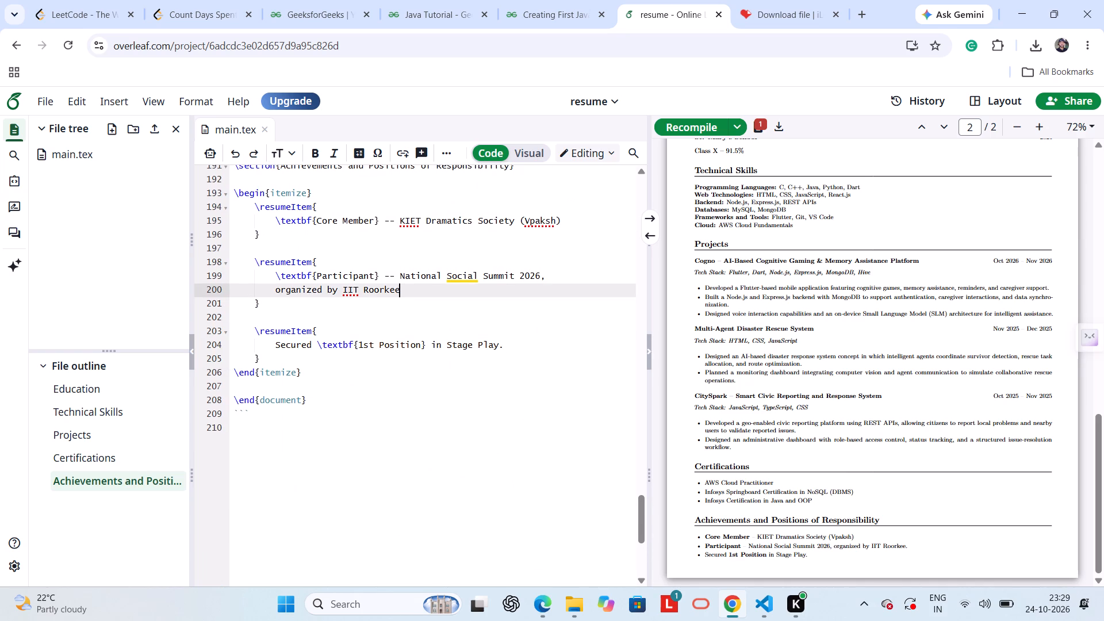
pyautogui.press('space')
pyautogui.hotkey('shift', '(')
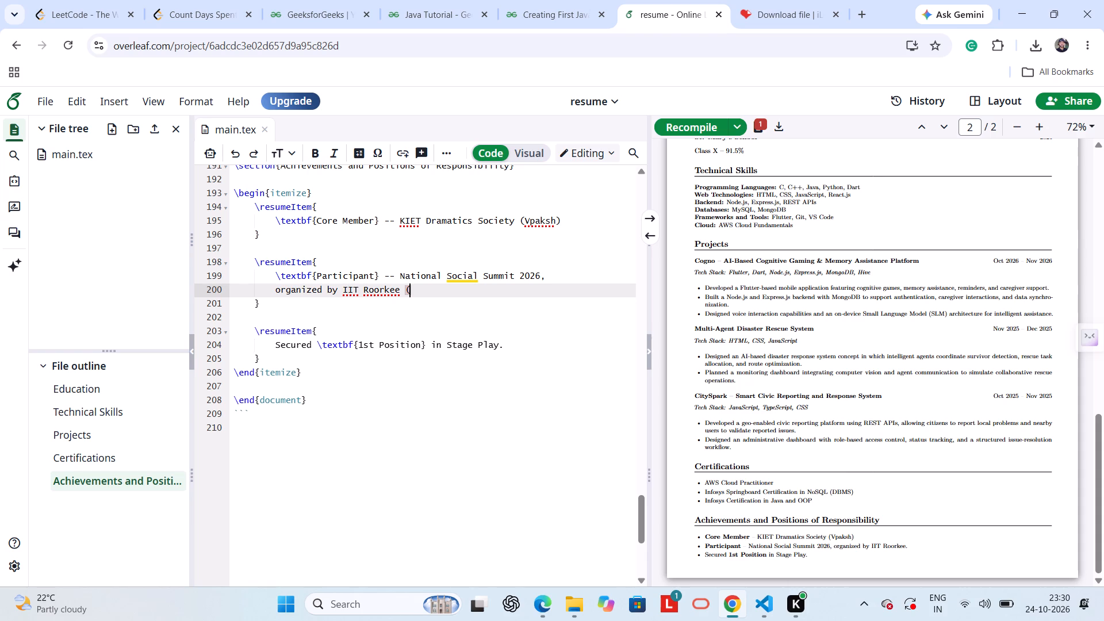
pyautogui.hotkey('ctrl', 'v')
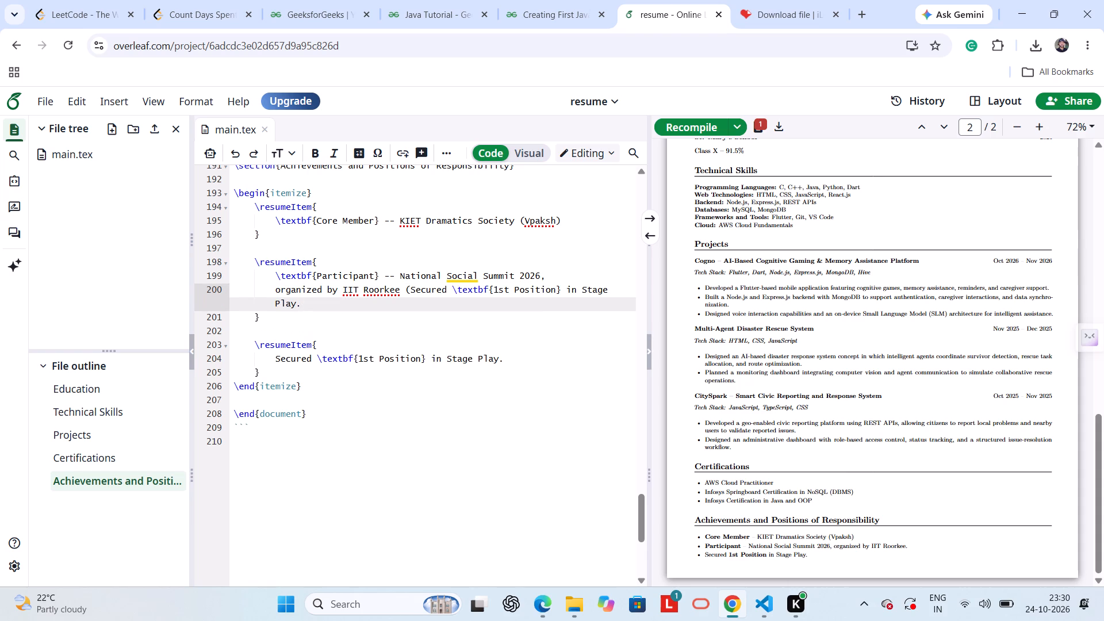
pyautogui.hotkey('shift', ')')
pyautogui.press(',')
# Correct the Participant item's ending so it reads "in Stage Play)." with the period only after the parenthesis.
pyautogui.click(300, 303)
pyautogui.press('BackSpace')
pyautogui.press('Right')
pyautogui.press('Right')
pyautogui.press('BackSpace')
pyautogui.press('.')
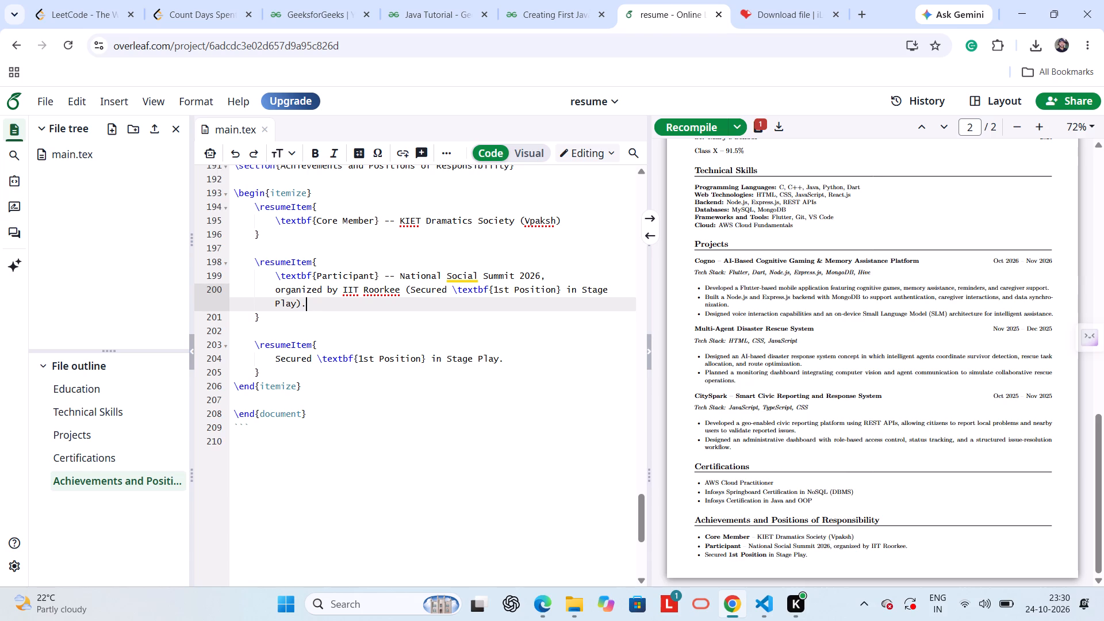
# Delete the separate \resumeItem block for the Stage Play 1st Position from the achievements list.
pyautogui.moveTo(268, 375); pyautogui.dragTo(255, 328)
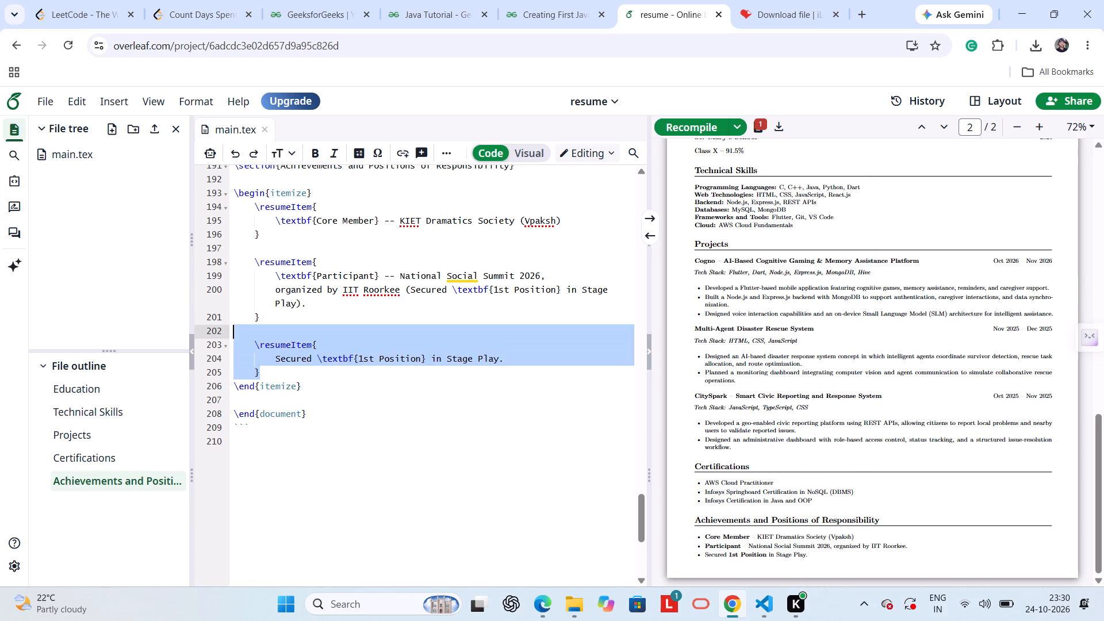
pyautogui.moveTo(255, 328); pyautogui.dragTo(250, 343)
pyautogui.press('BackSpace')
pyautogui.click(250, 343)
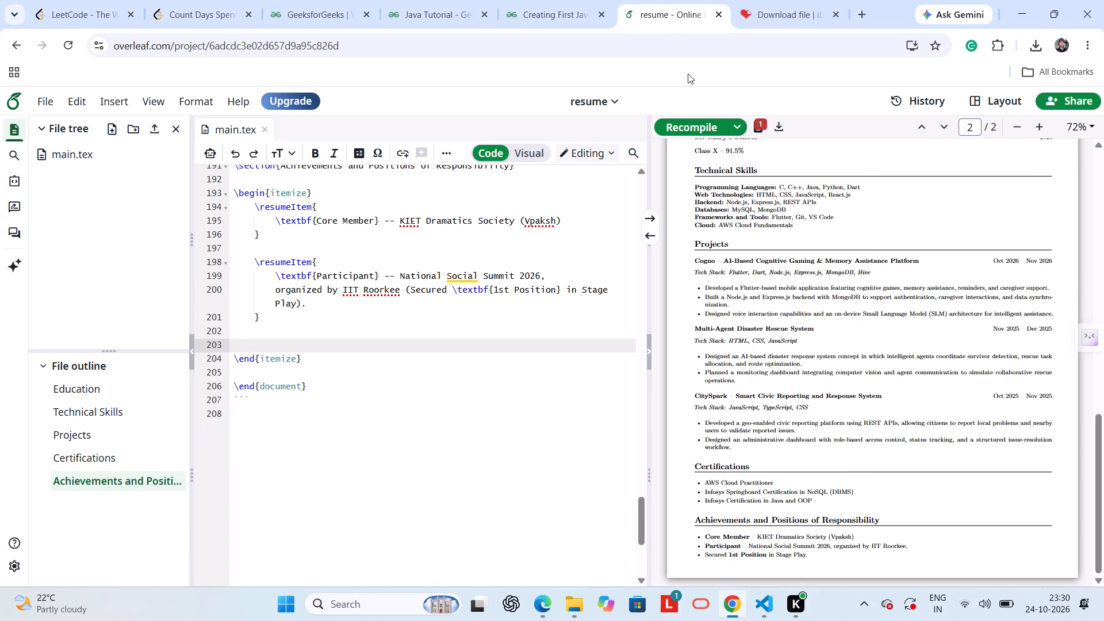
# Recompile the resume and check the merged achievement entry in the PDF preview.
pyautogui.click(678, 121)
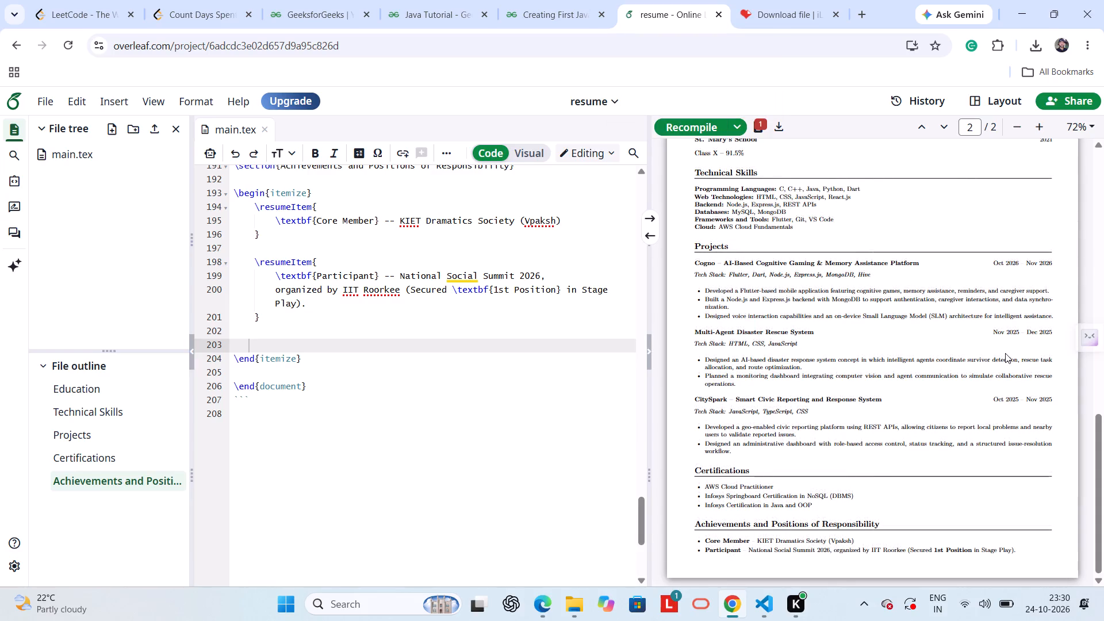
pyautogui.scroll(4, 1005, 353)
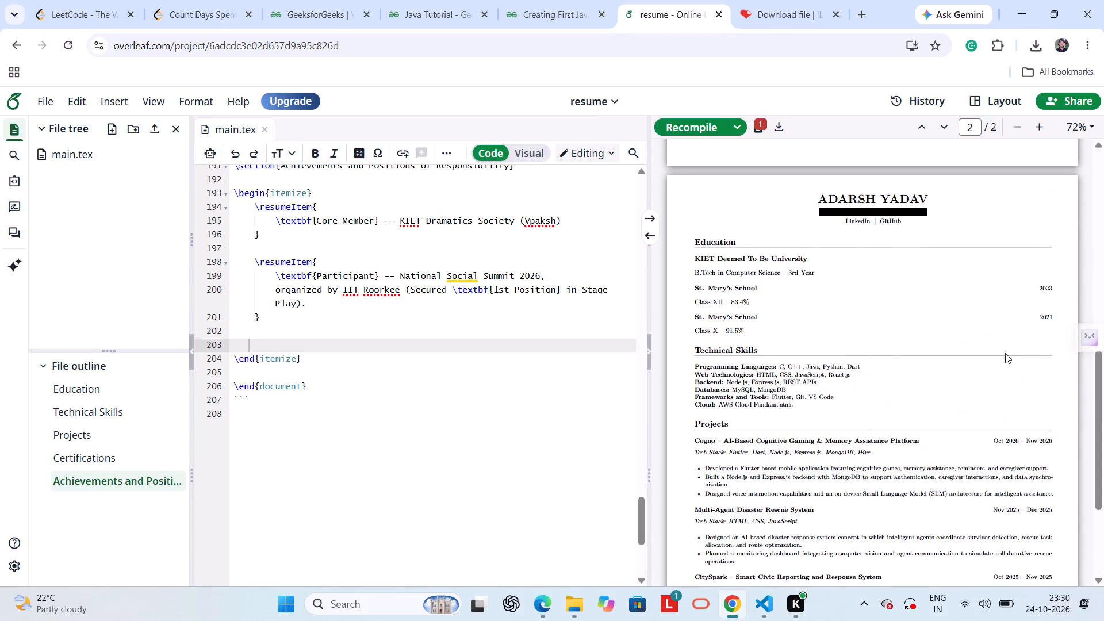
pyautogui.scroll(-3, 1005, 353)
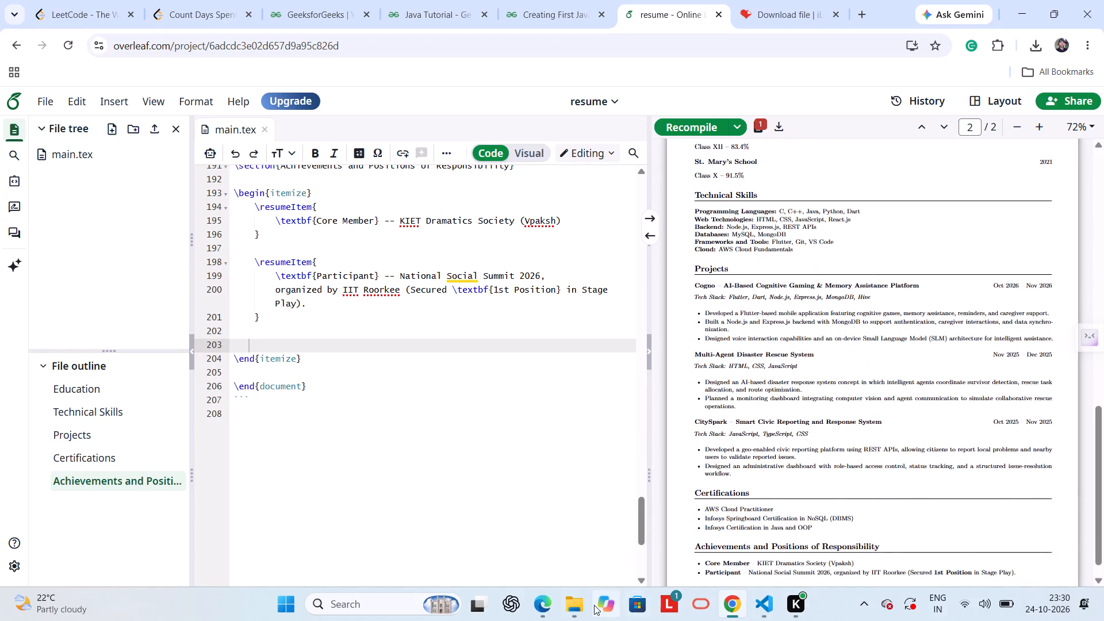
# Switch to File Explorer and delete the resume_removed and resume PDFs from the Downloads folder.
pyautogui.click(575, 603)
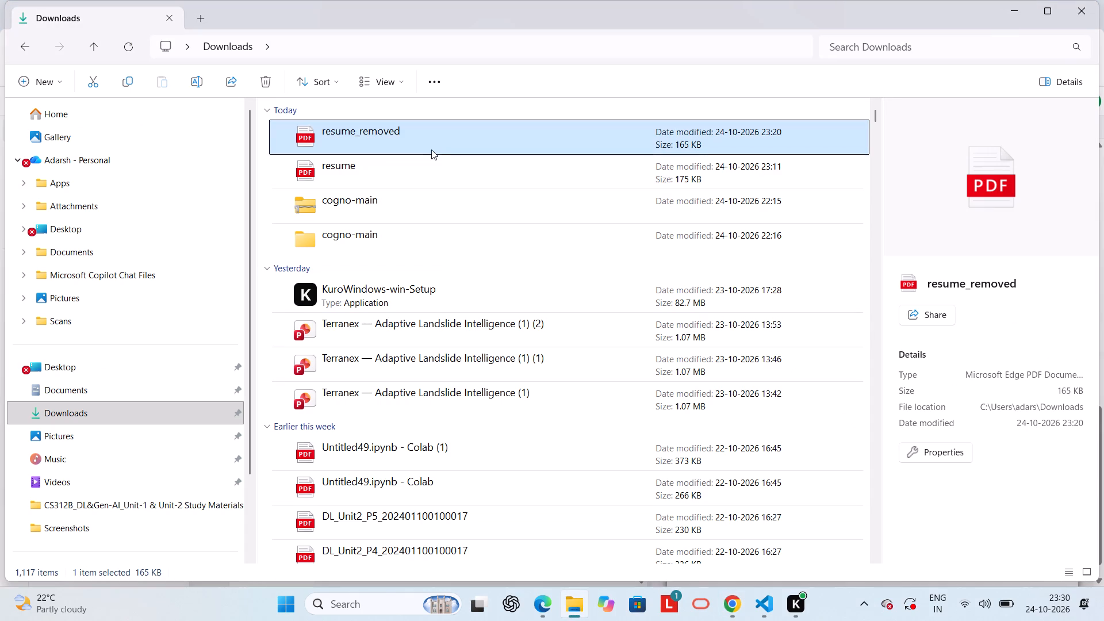
pyautogui.moveTo(438, 139); pyautogui.dragTo(436, 150)
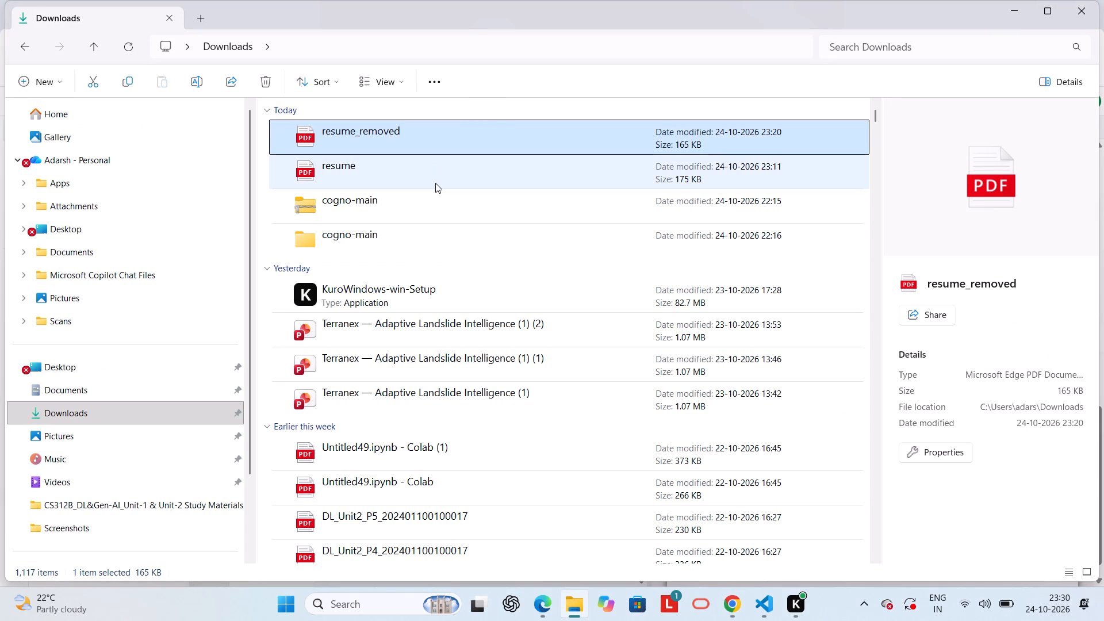
pyautogui.moveTo(435, 183); pyautogui.dragTo(386, 146)
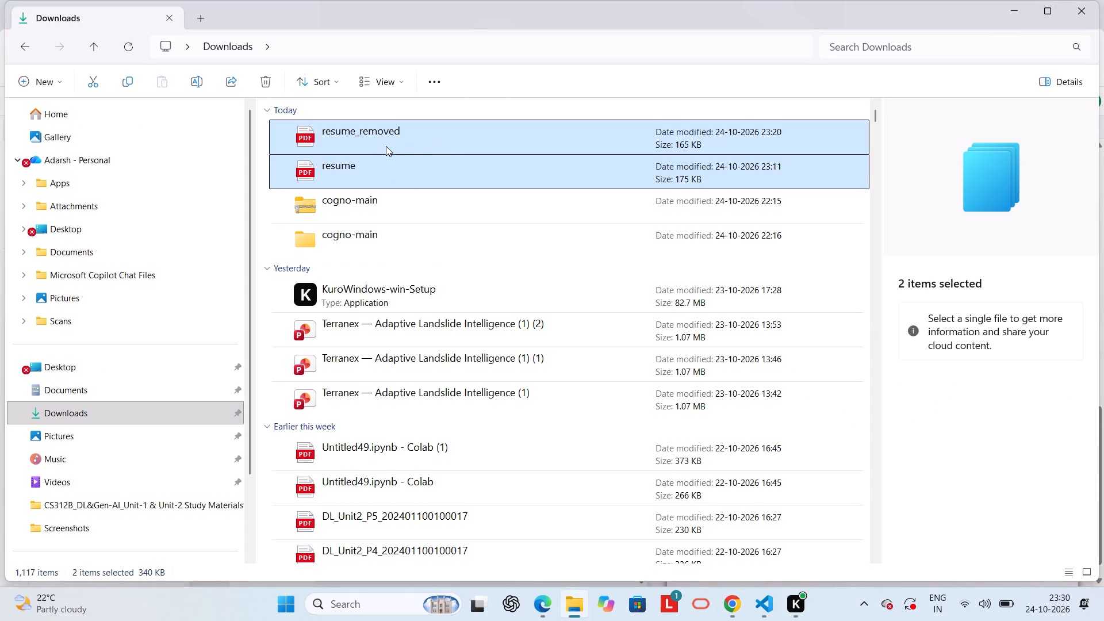
pyautogui.press('Delete')
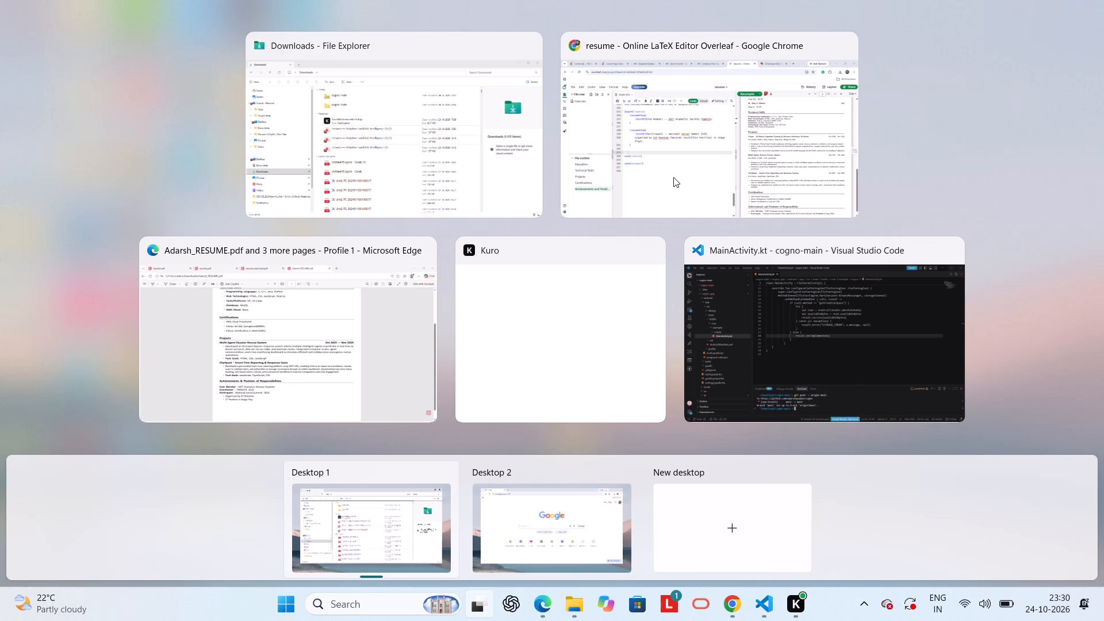
# Return to Overleaf in Chrome and remove the stray ``` after \end{document} in main.tex.
pyautogui.click(775, 182)
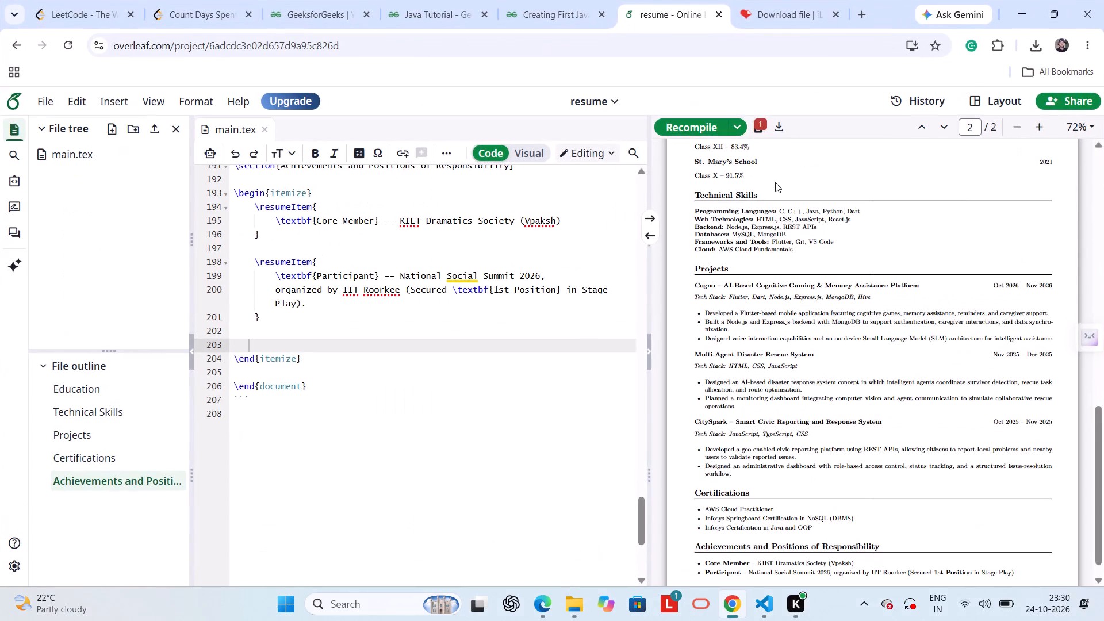
pyautogui.scroll(1, 814, 415)
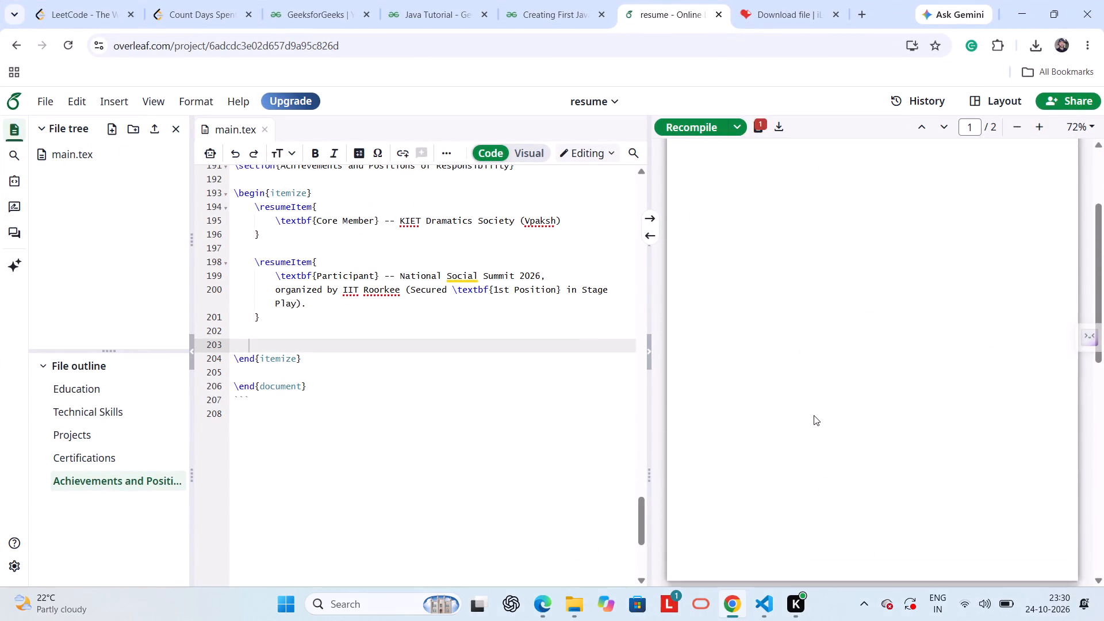
pyautogui.scroll(4, 823, 376)
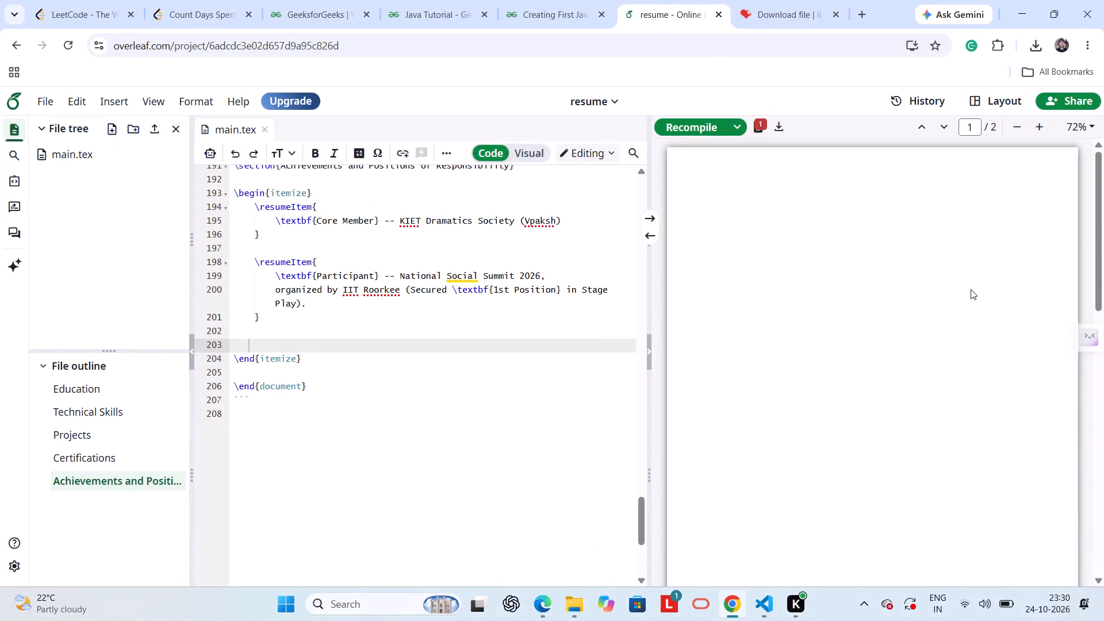
pyautogui.scroll(-7, 971, 291)
pyautogui.scroll(6, 971, 291)
pyautogui.scroll(-1, 971, 291)
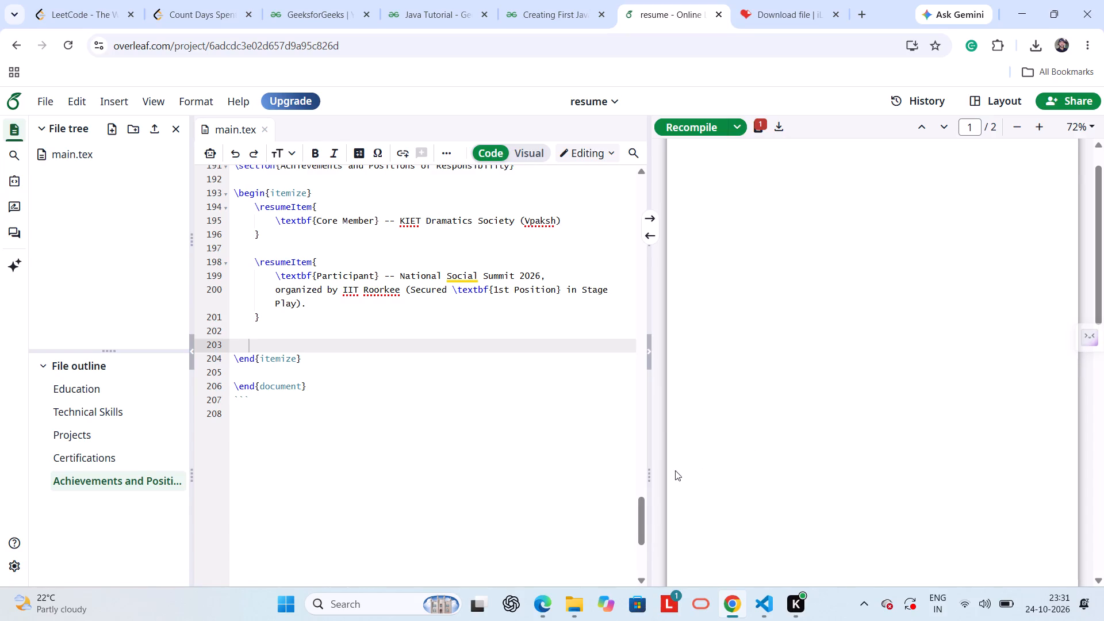
pyautogui.click(427, 454)
pyautogui.press('Up')
pyautogui.press('Right')
pyautogui.press('Right')
pyautogui.press('Right')
pyautogui.press('BackSpace')
pyautogui.press('BackSpace')
pyautogui.press('BackSpace')
# Delete the stray ```latex line above \documentclass so main.tex starts with the document class declaration.
pyautogui.scroll(16, 427, 454)
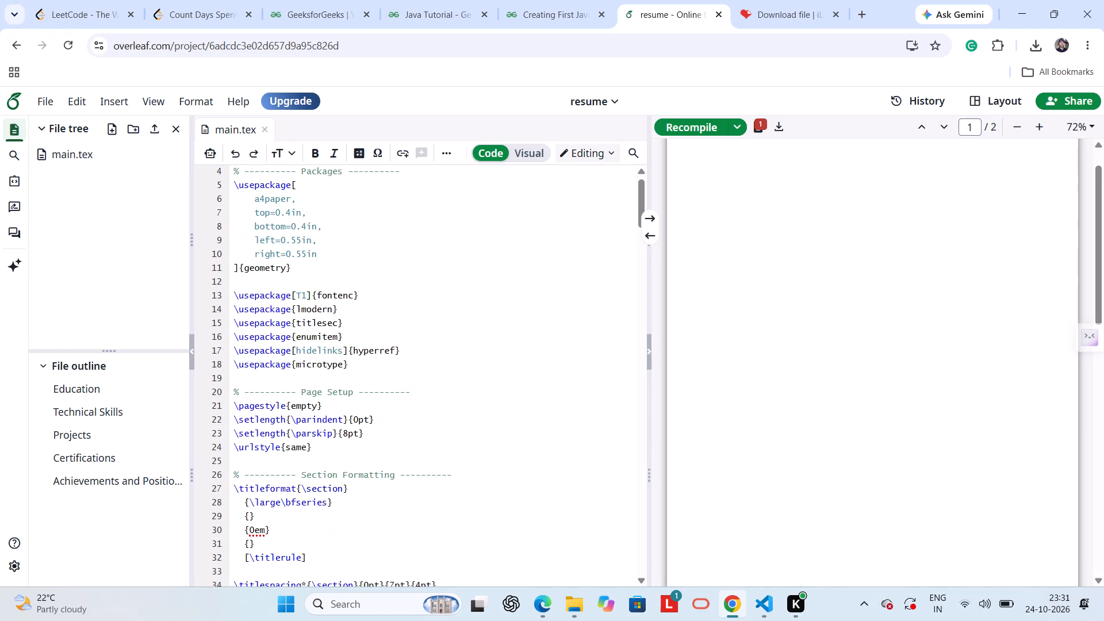
pyautogui.moveTo(290, 168); pyautogui.dragTo(292, 194)
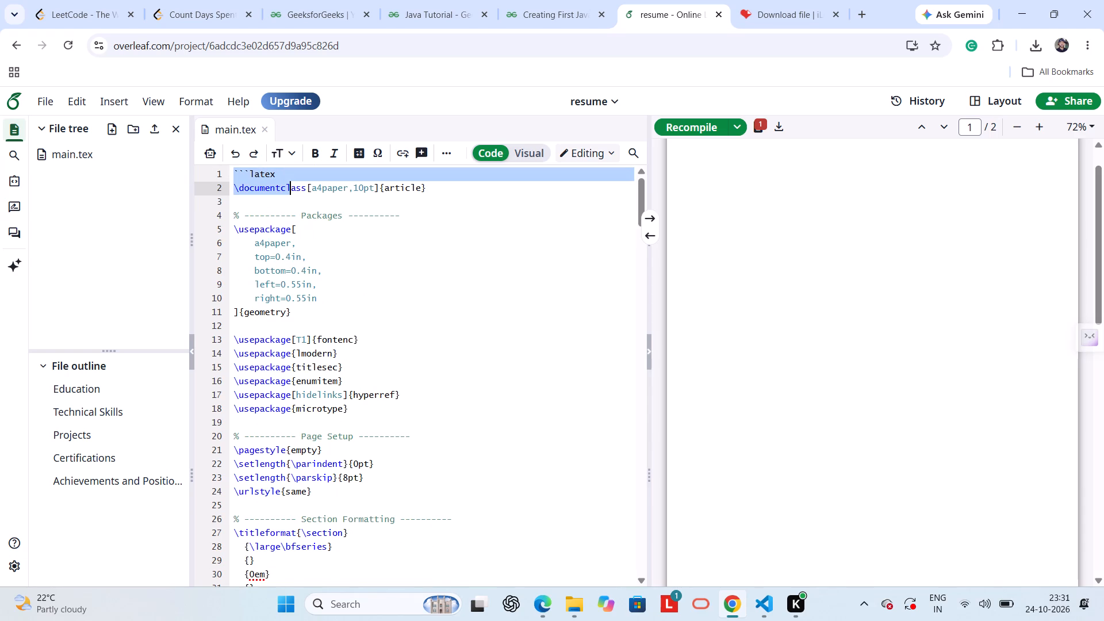
pyautogui.moveTo(292, 194); pyautogui.dragTo(282, 177)
pyautogui.press('BackSpace')
pyautogui.press('BackSpace')
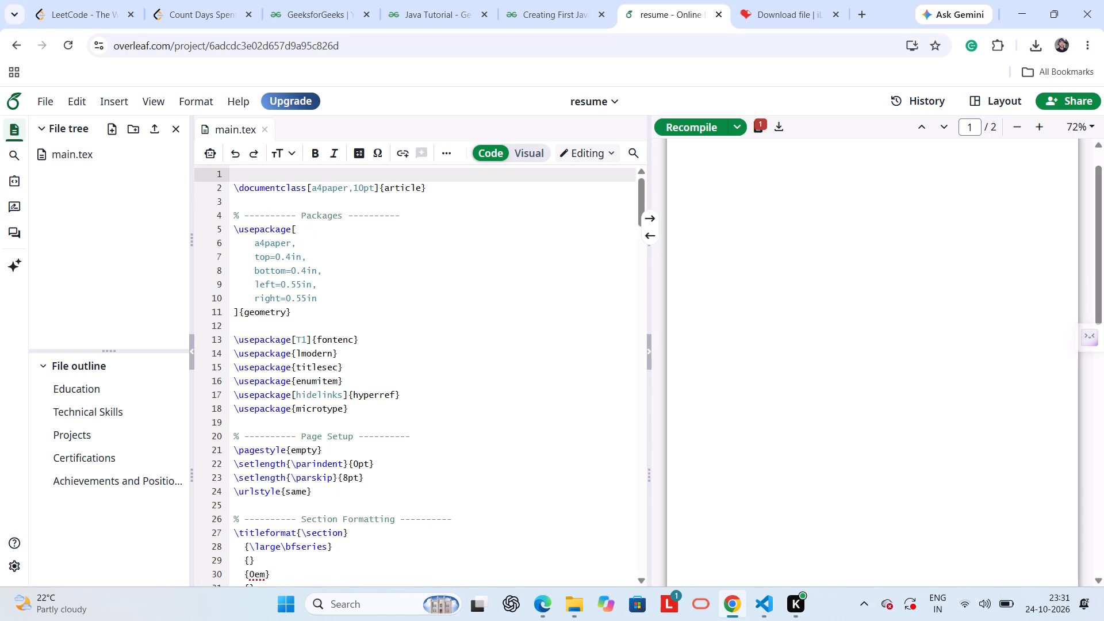
pyautogui.press('Up')
pyautogui.press('Down')
pyautogui.press('BackSpace')
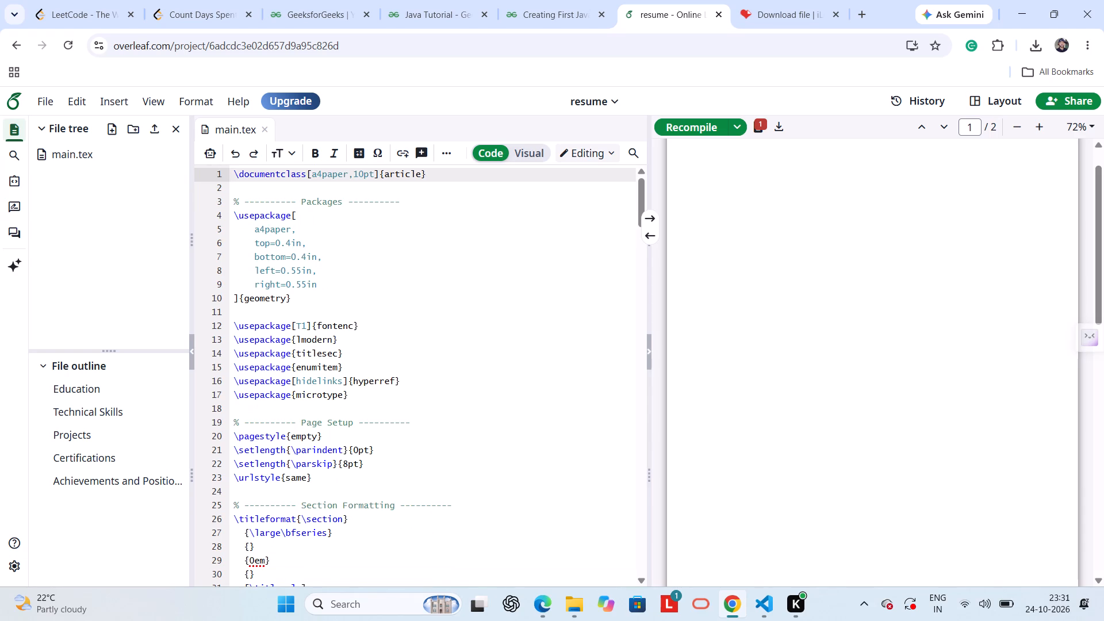
# Recompile the resume and check the page layout of the PDF preview from top to bottom.
pyautogui.click(692, 133)
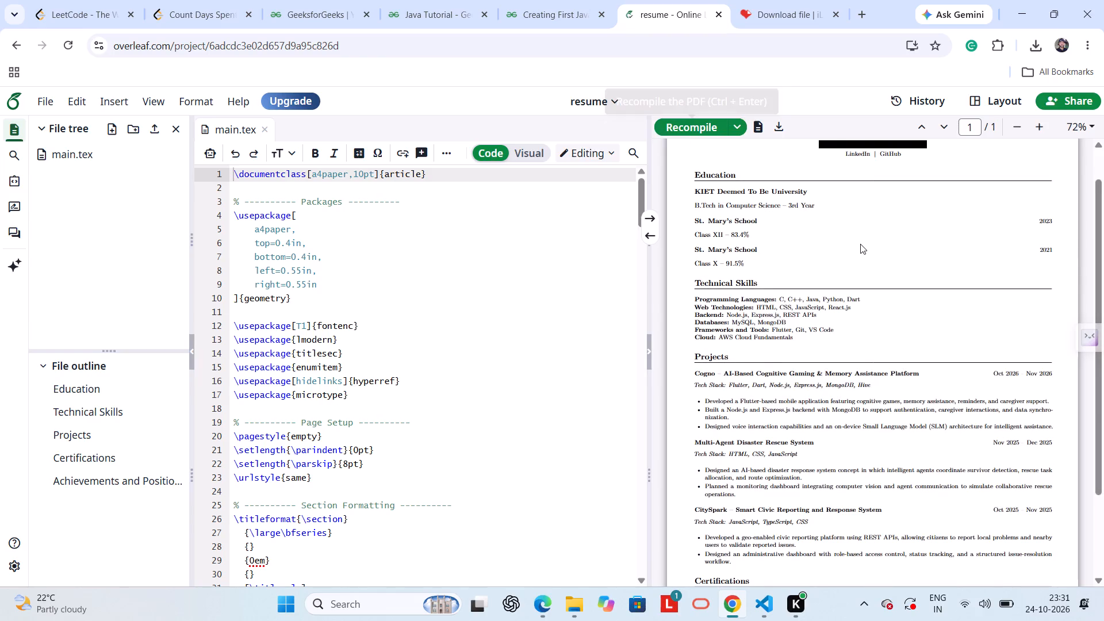
pyautogui.scroll(3, 860, 244)
pyautogui.scroll(-5, 860, 244)
pyautogui.scroll(7, 860, 244)
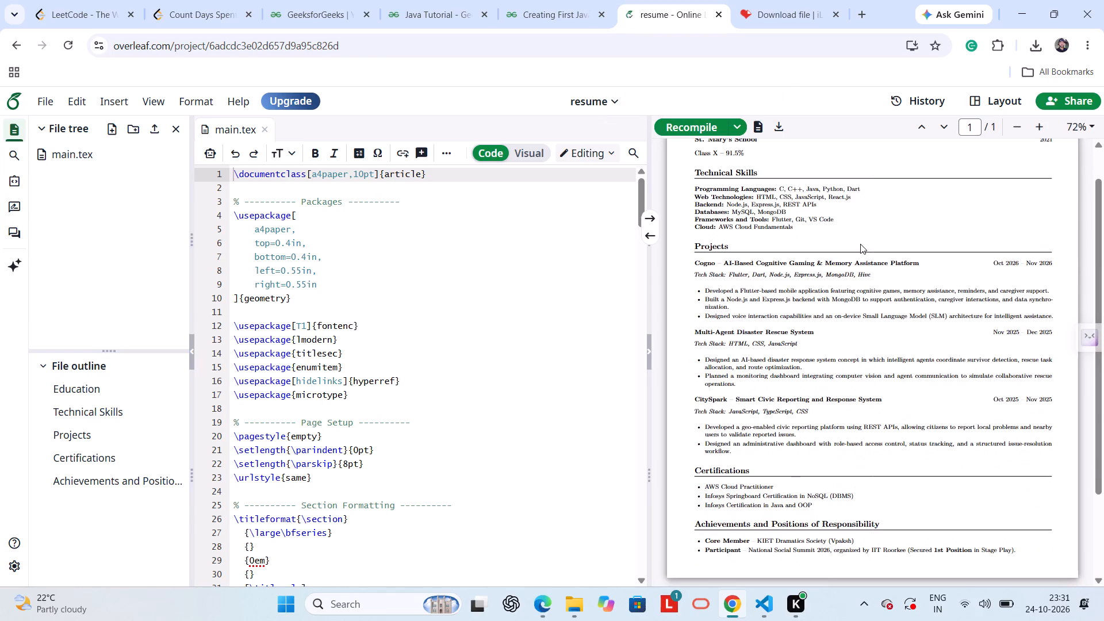
pyautogui.scroll(-3, 860, 244)
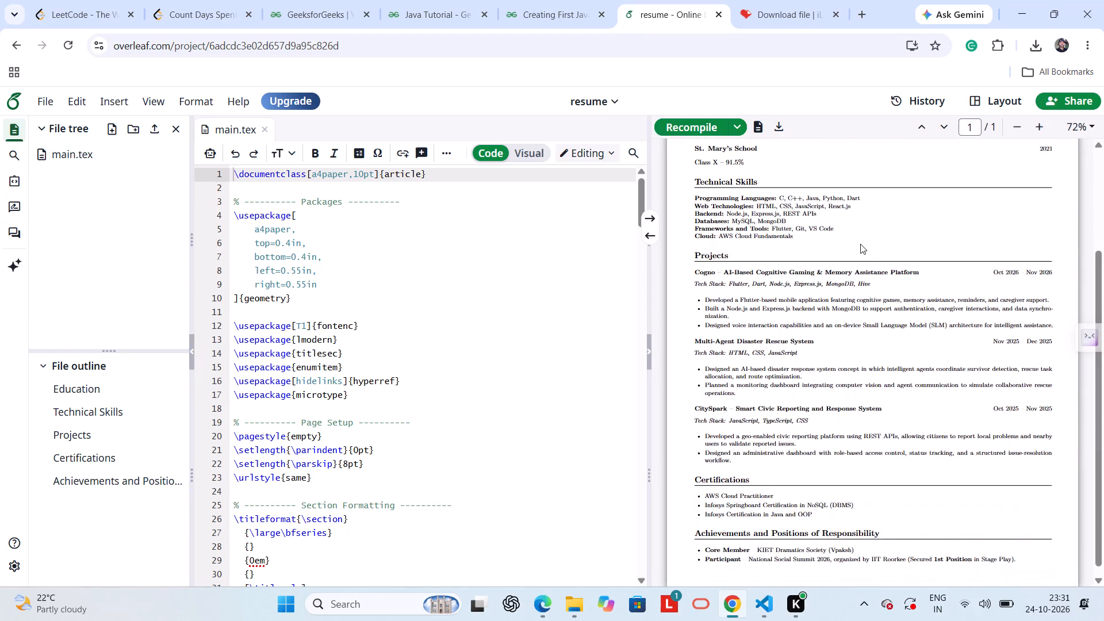
# Look over the rest of the compiled resume preview and download it as a PDF.
pyautogui.scroll(-2, 860, 244)
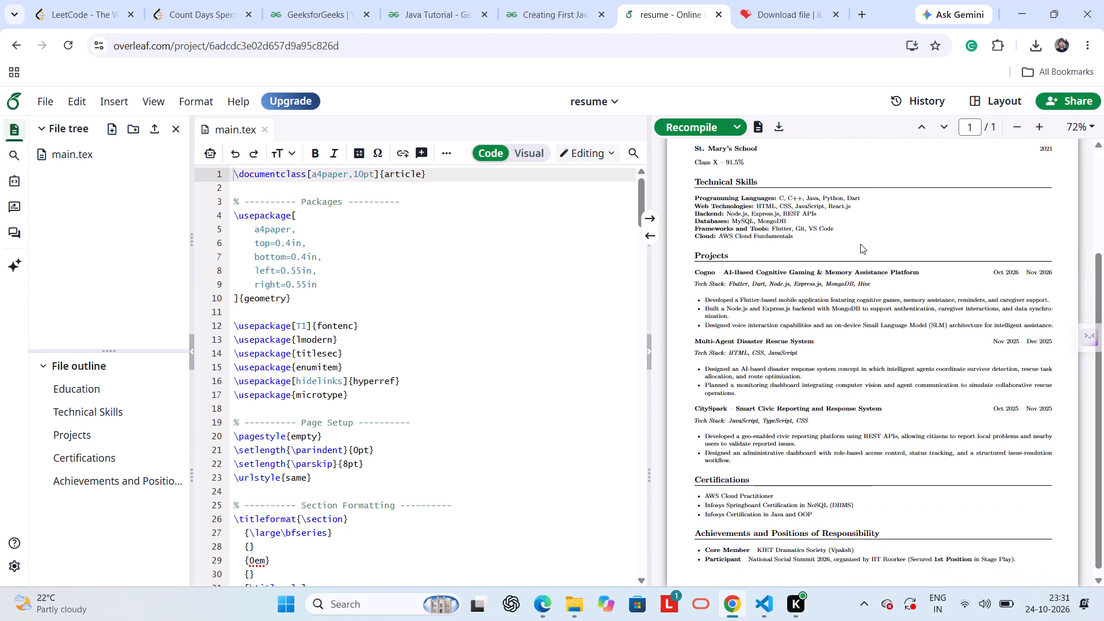
pyautogui.scroll(-1, 965, 406)
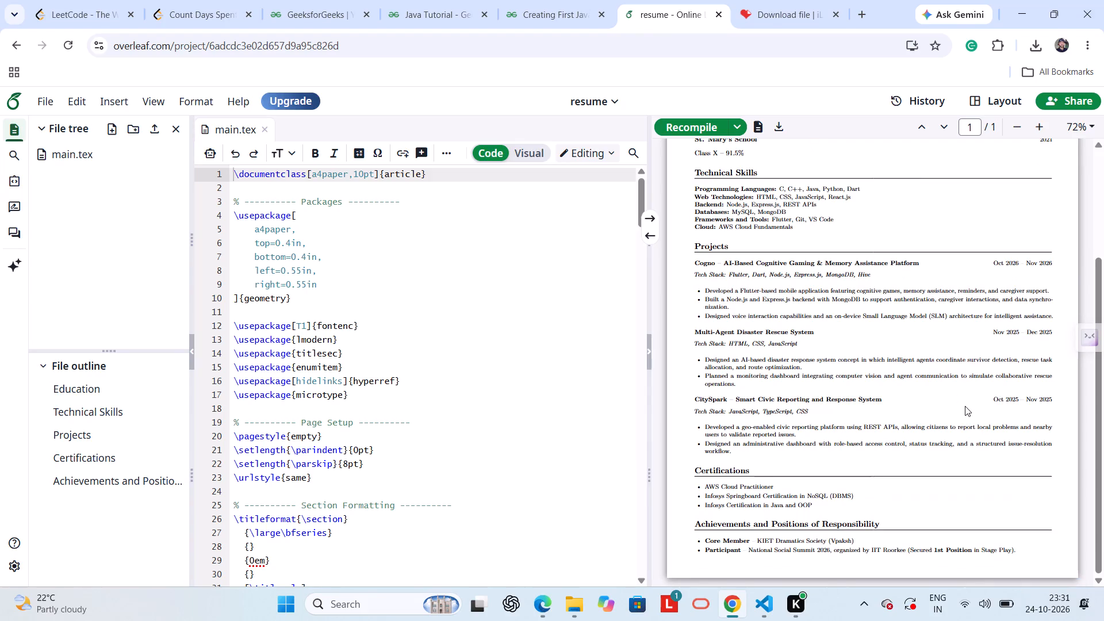
pyautogui.scroll(6, 811, 163)
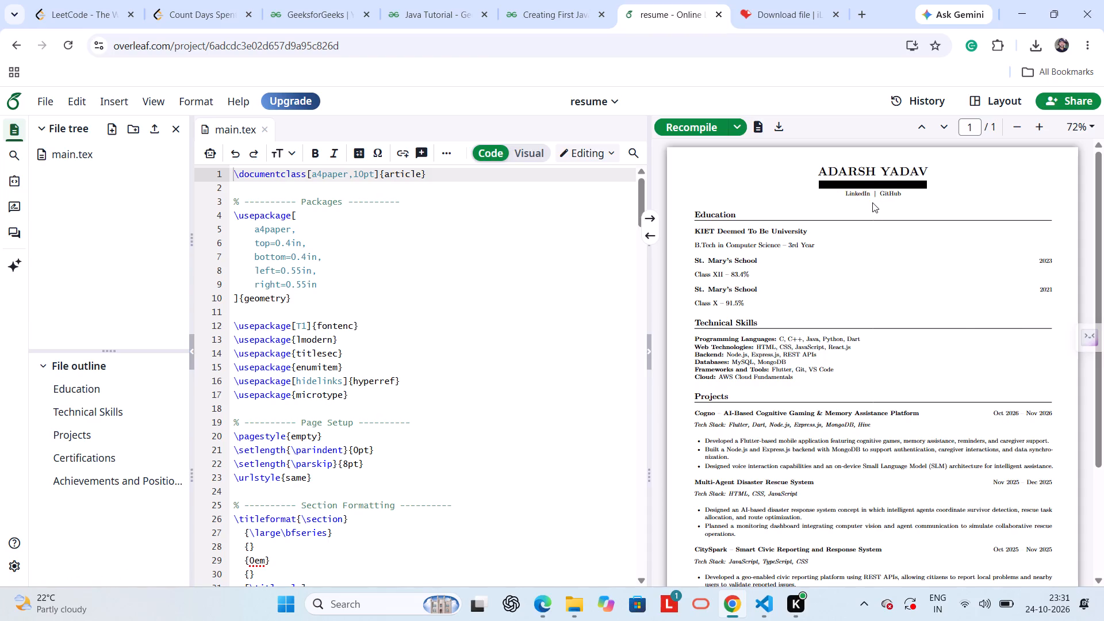
pyautogui.click(773, 127)
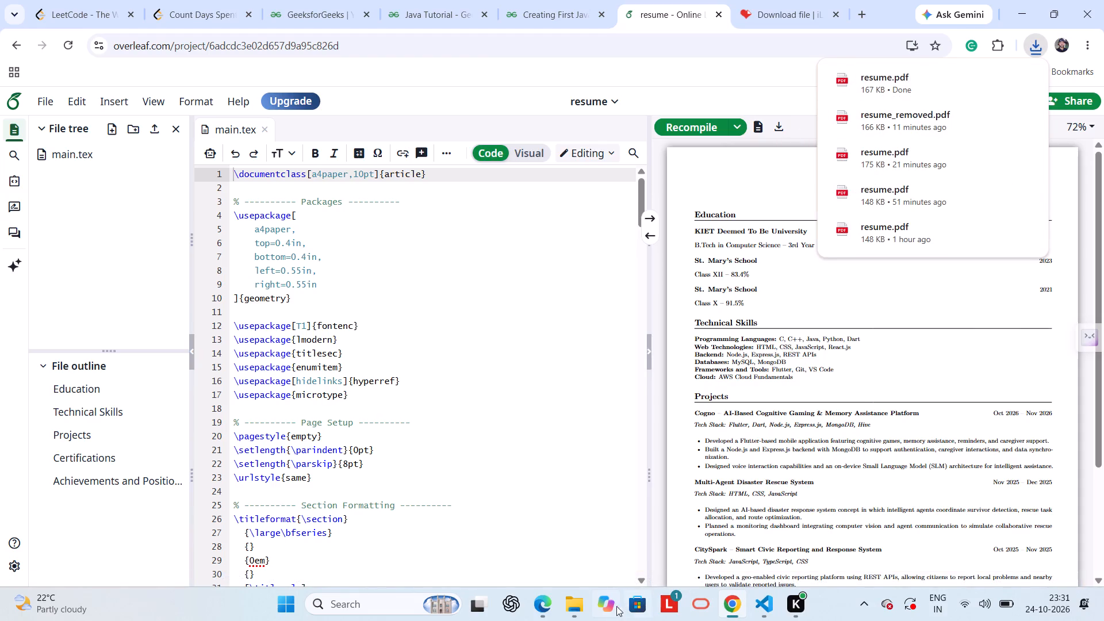
# Switch to File Explorer, open the new resume PDF from Downloads, review its full page in Edge, and close the Edge window.
pyautogui.click(581, 603)
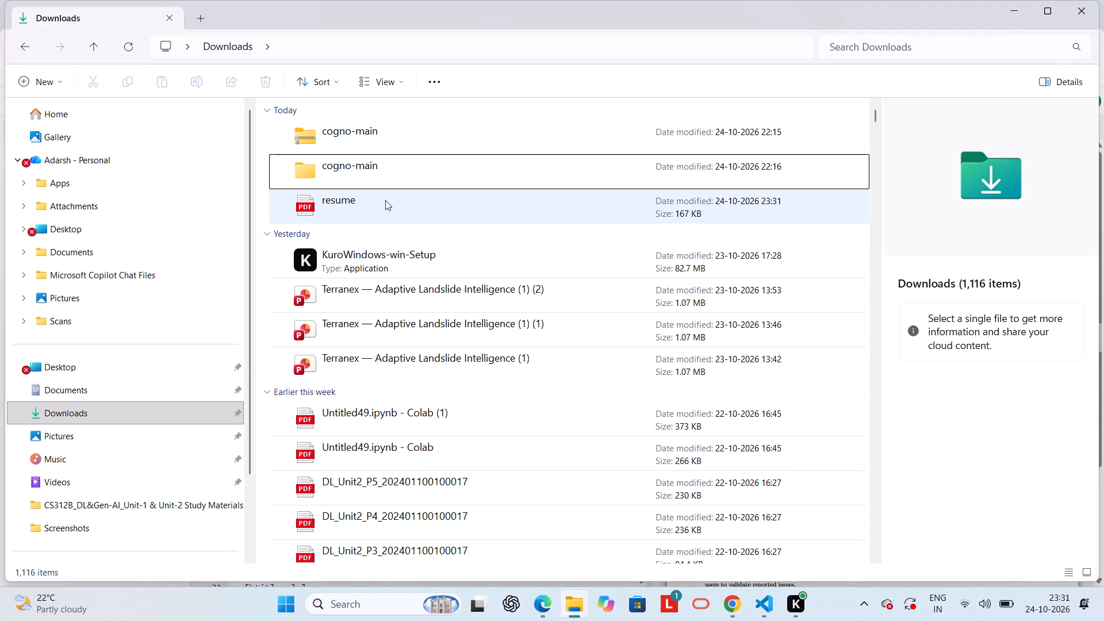
pyautogui.click(385, 208)
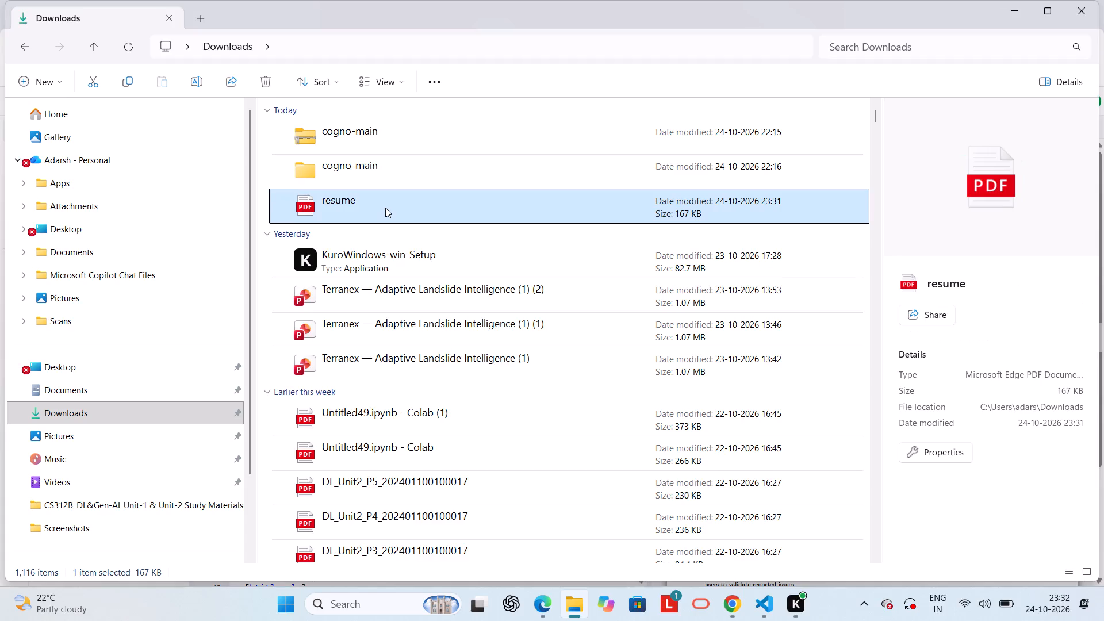
pyautogui.doubleClick(385, 208)
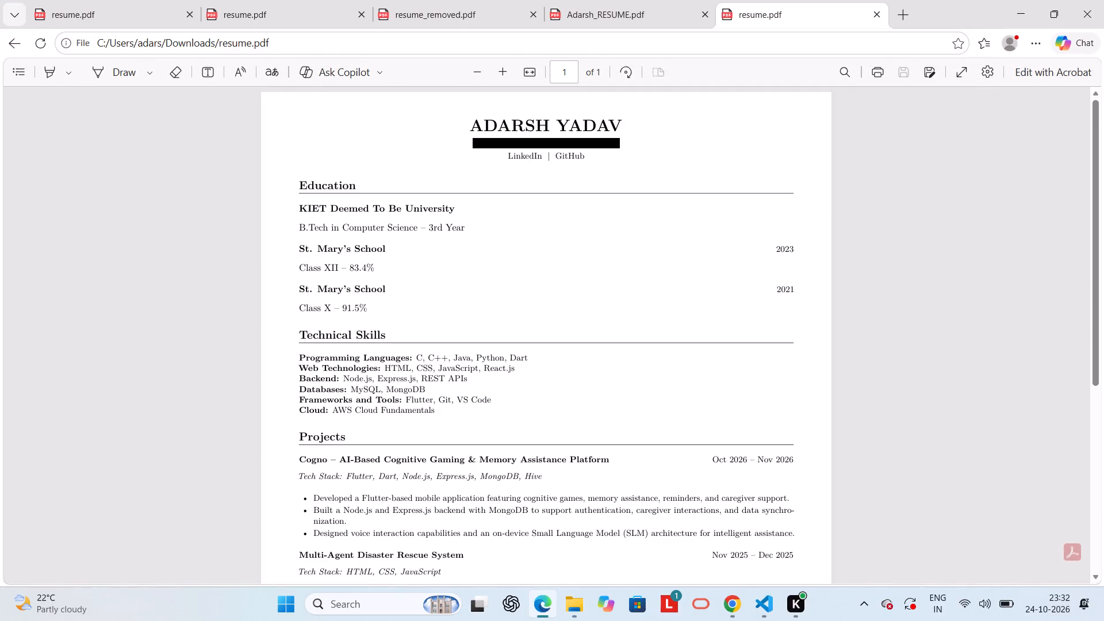
pyautogui.scroll(-1, 390, 243)
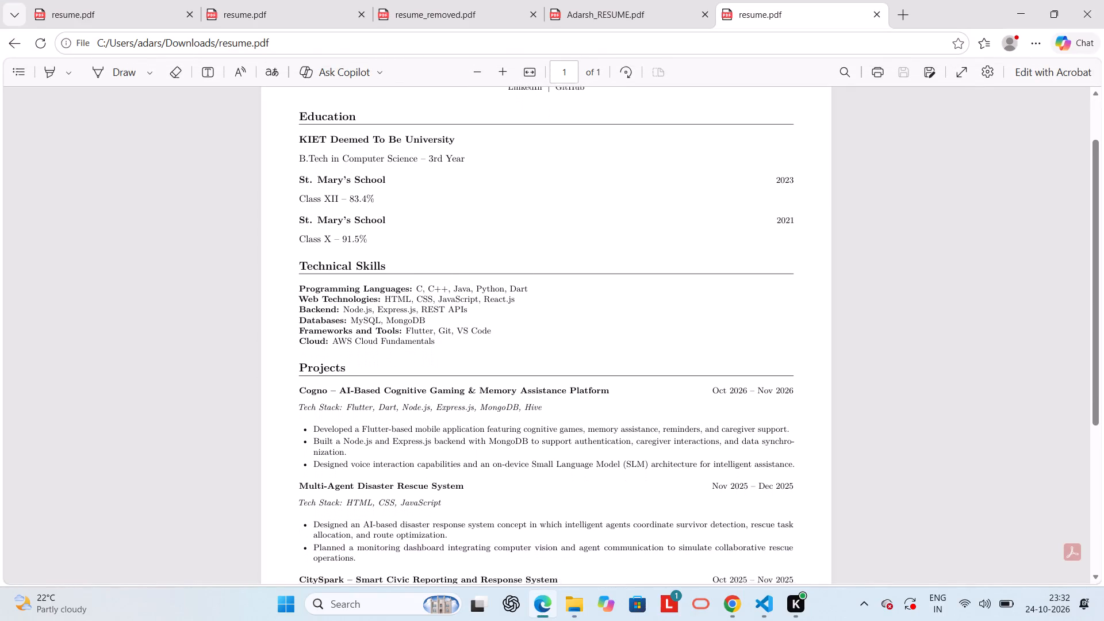
pyautogui.scroll(-1, 390, 243)
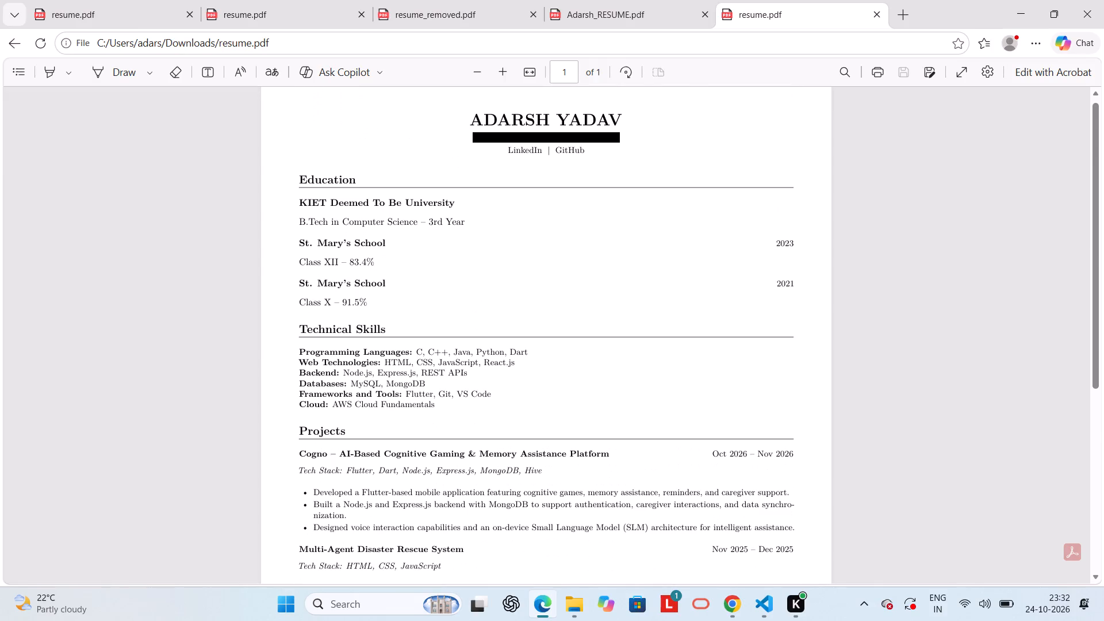
pyautogui.scroll(-7, 390, 243)
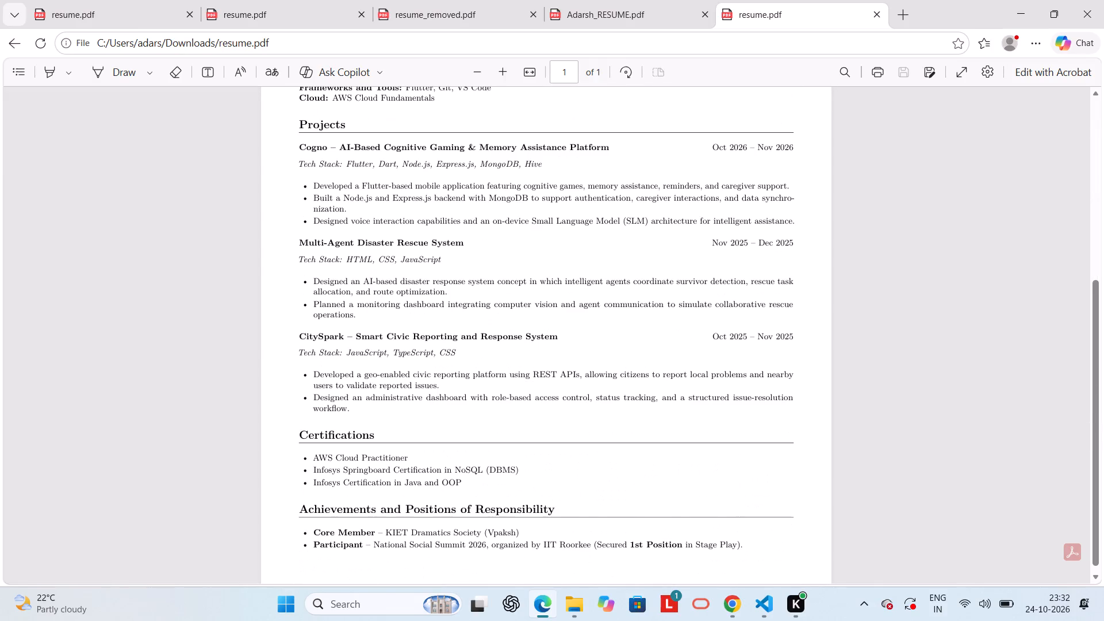
pyautogui.scroll(6, 390, 243)
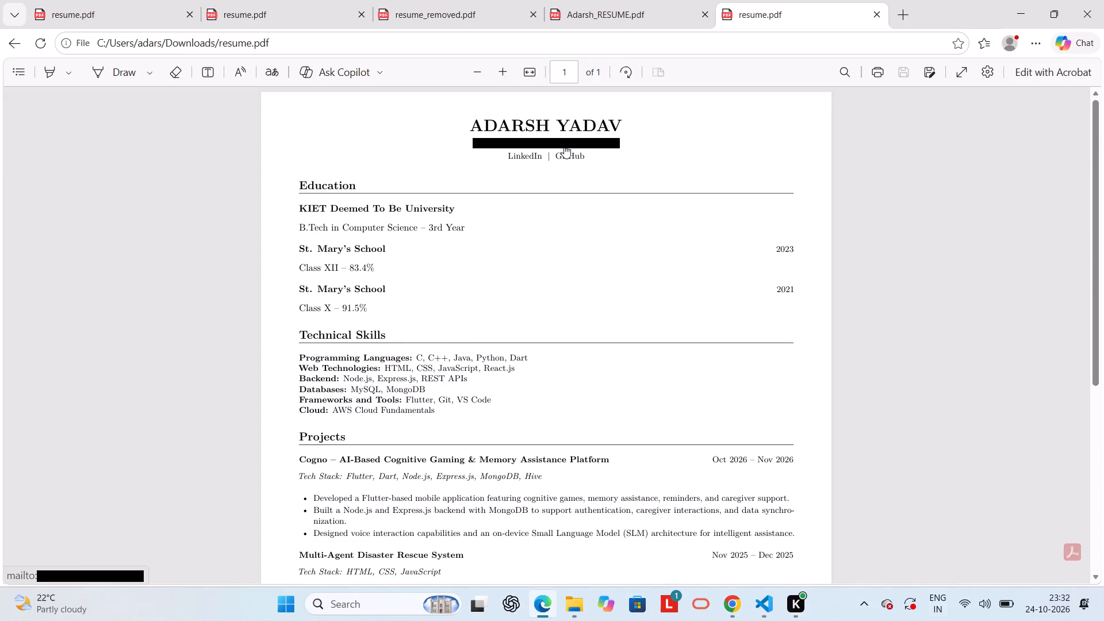
pyautogui.click(1086, 6)
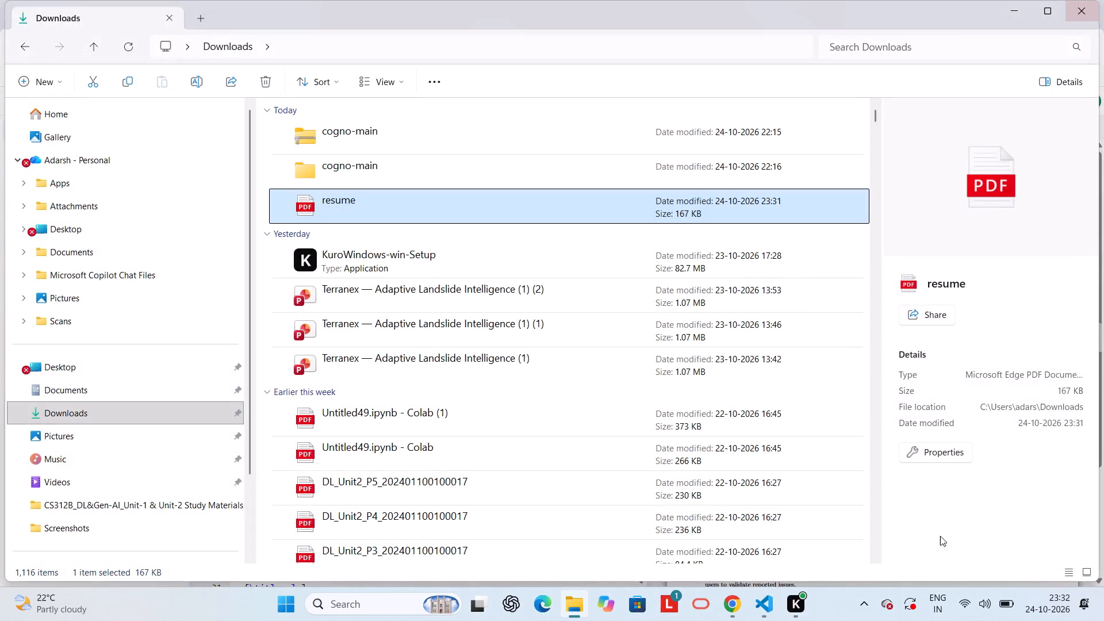